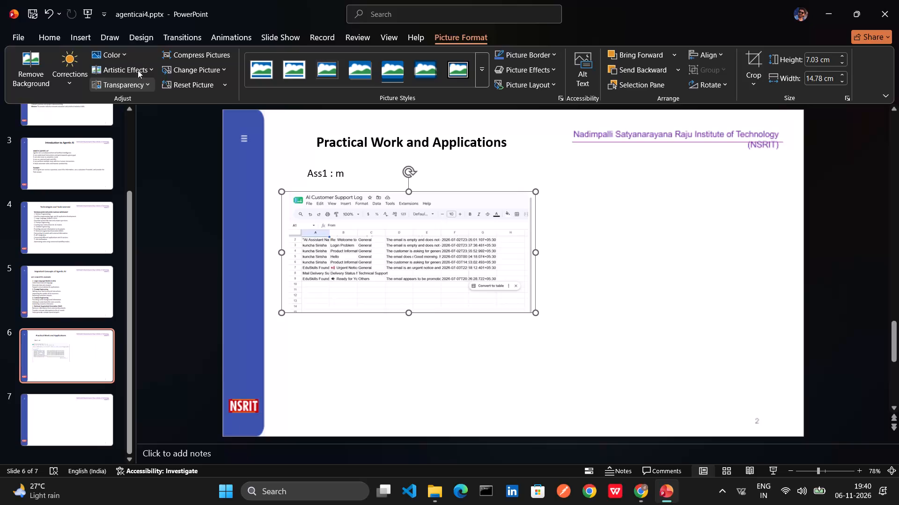
Insert today's downloaded picture "WhatsApp Image 2026-11-06 at 19.36.17" from this device onto slide 6.
click(78, 35)
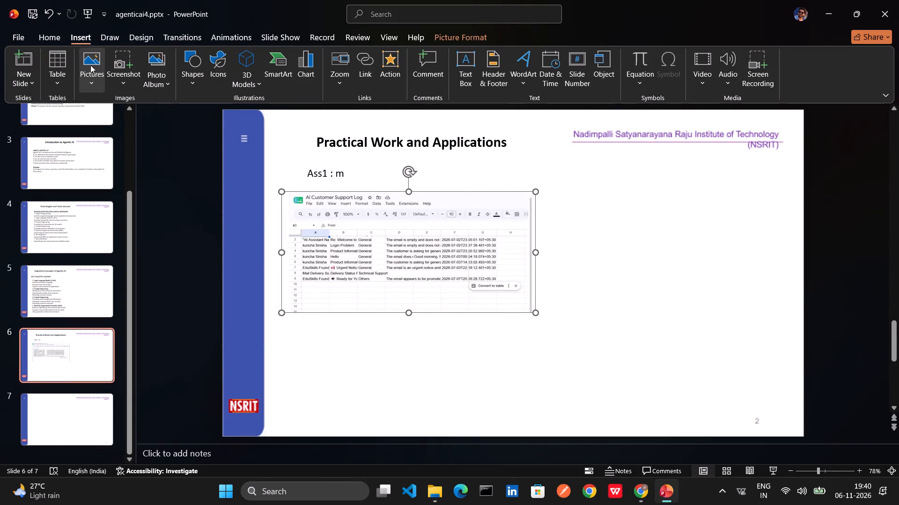
click(90, 65)
click(117, 105)
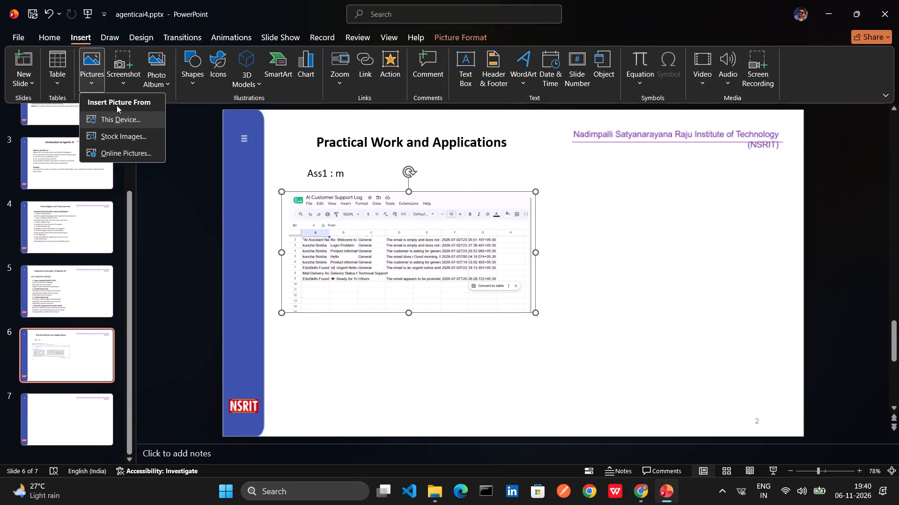
click(114, 115)
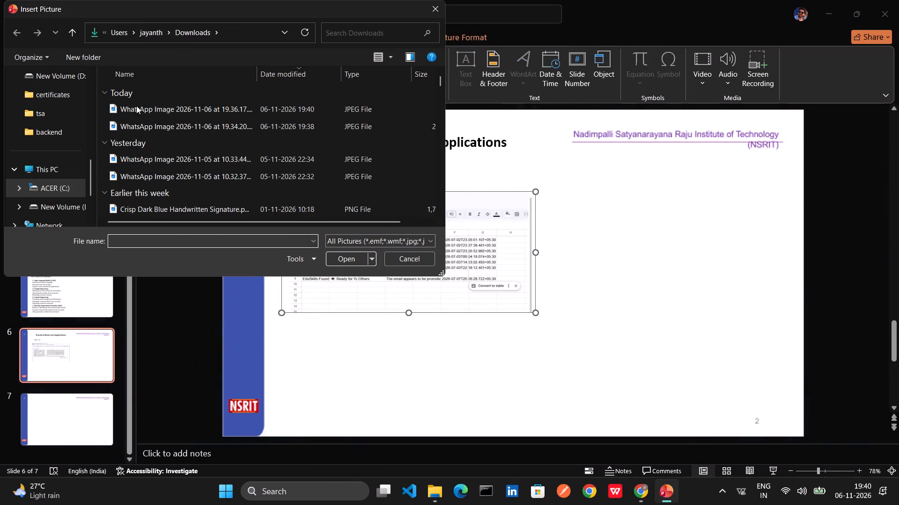
click(150, 110)
click(345, 253)
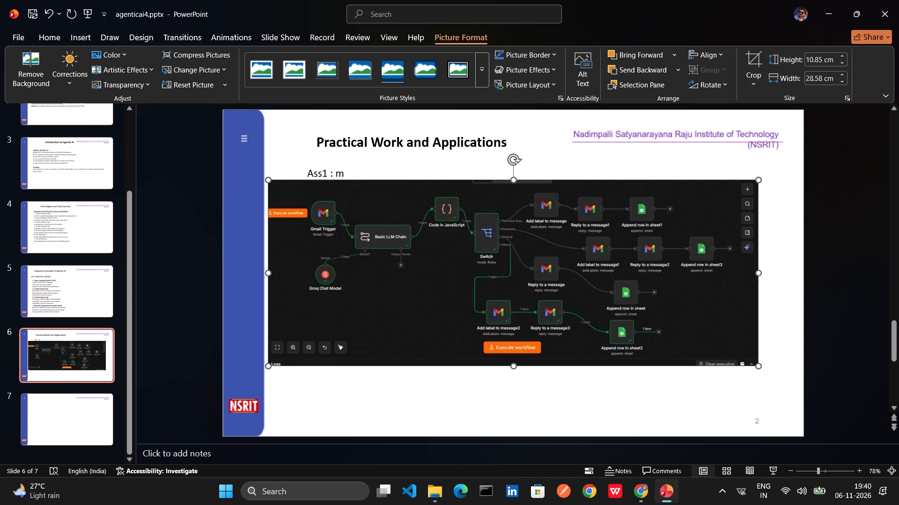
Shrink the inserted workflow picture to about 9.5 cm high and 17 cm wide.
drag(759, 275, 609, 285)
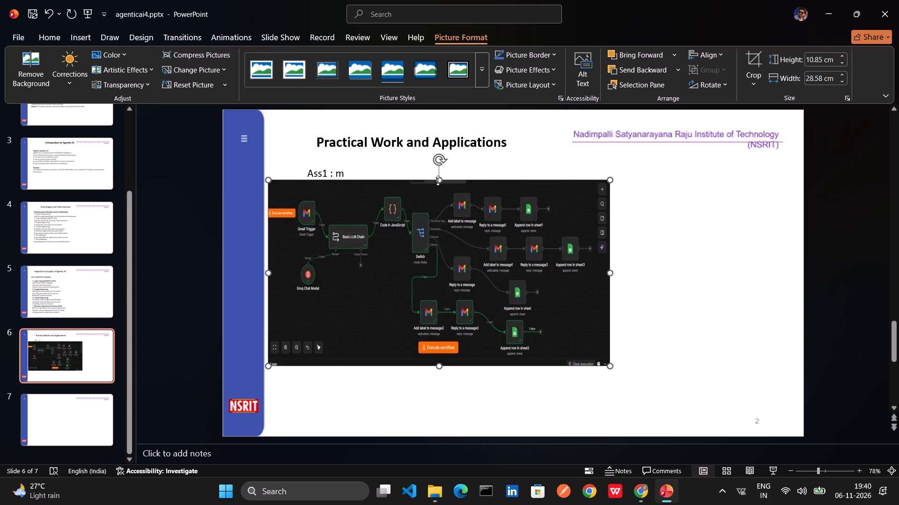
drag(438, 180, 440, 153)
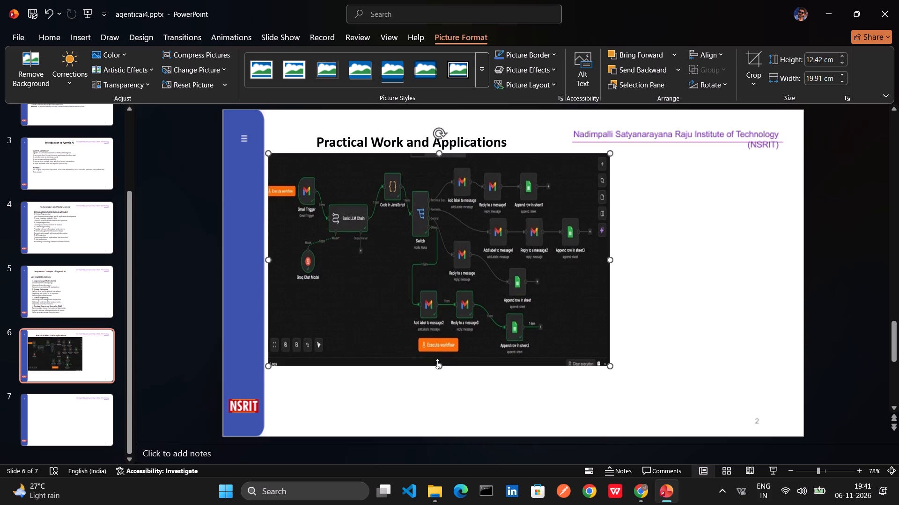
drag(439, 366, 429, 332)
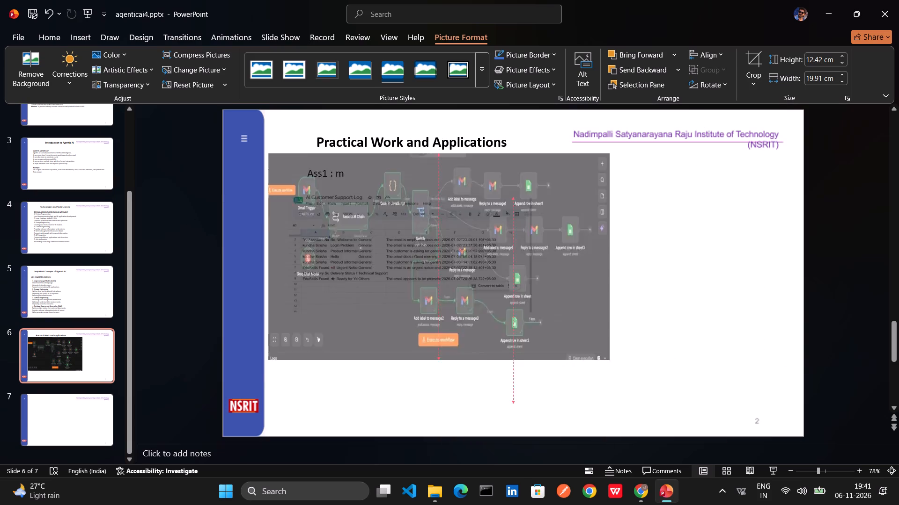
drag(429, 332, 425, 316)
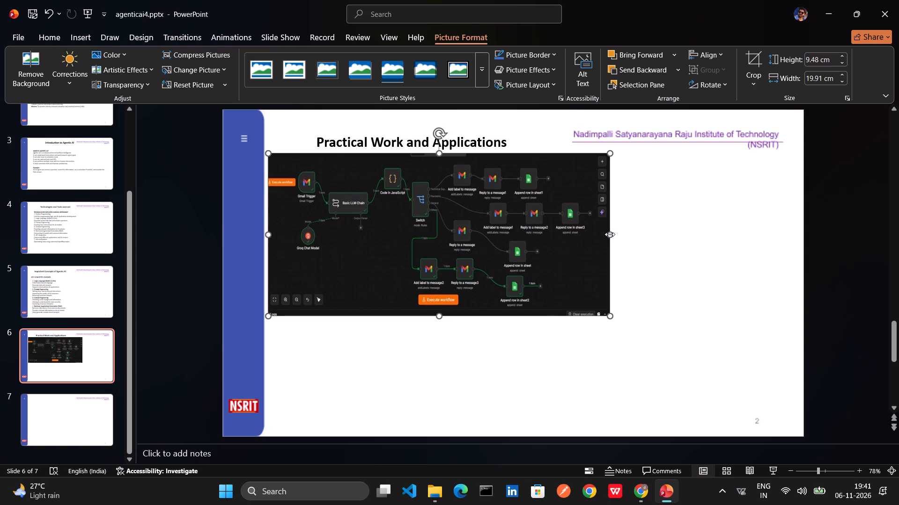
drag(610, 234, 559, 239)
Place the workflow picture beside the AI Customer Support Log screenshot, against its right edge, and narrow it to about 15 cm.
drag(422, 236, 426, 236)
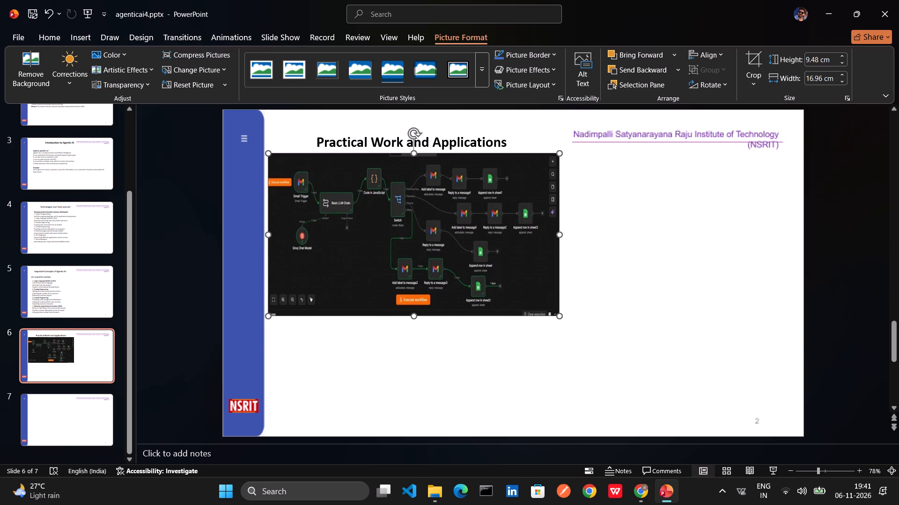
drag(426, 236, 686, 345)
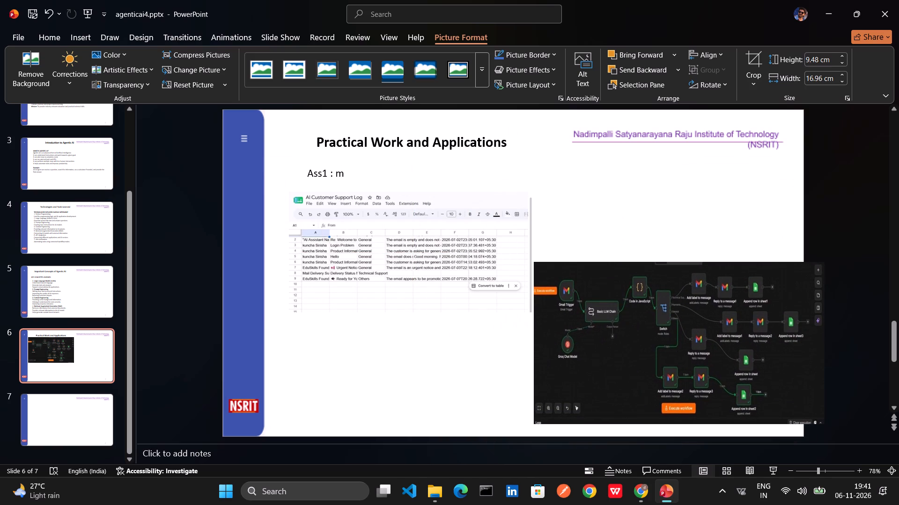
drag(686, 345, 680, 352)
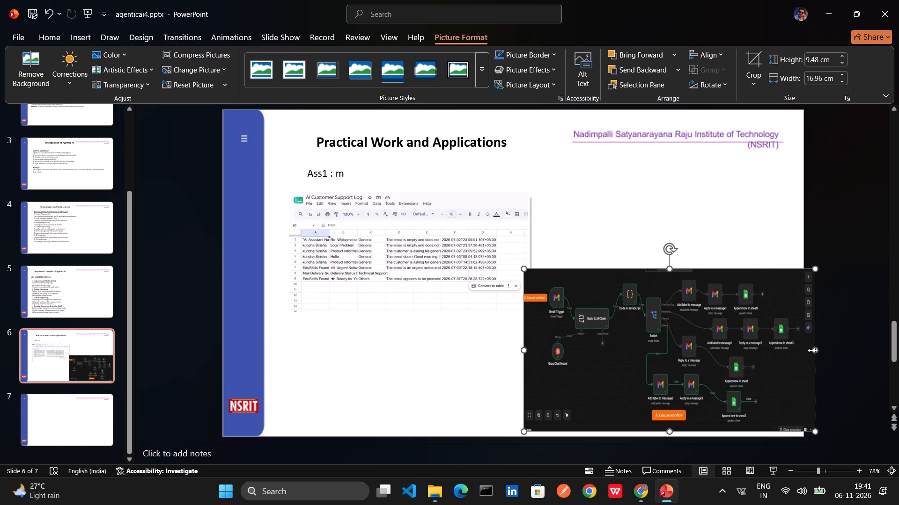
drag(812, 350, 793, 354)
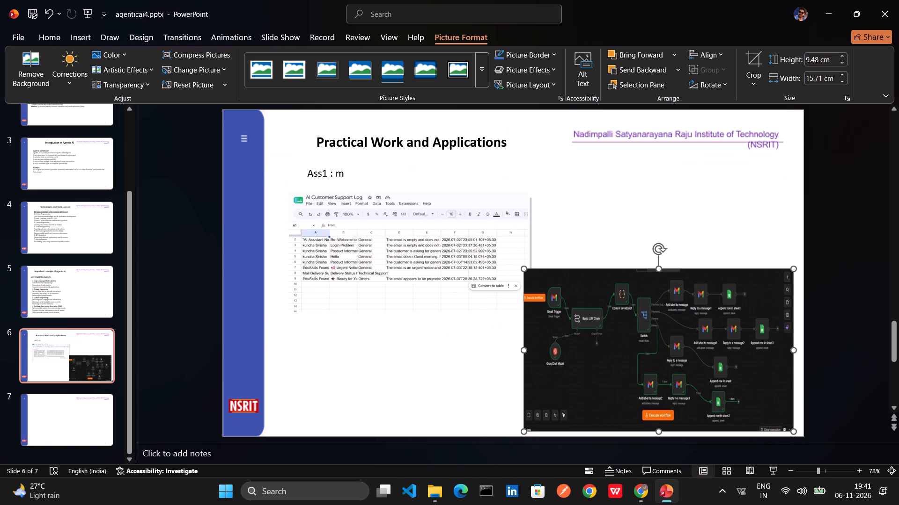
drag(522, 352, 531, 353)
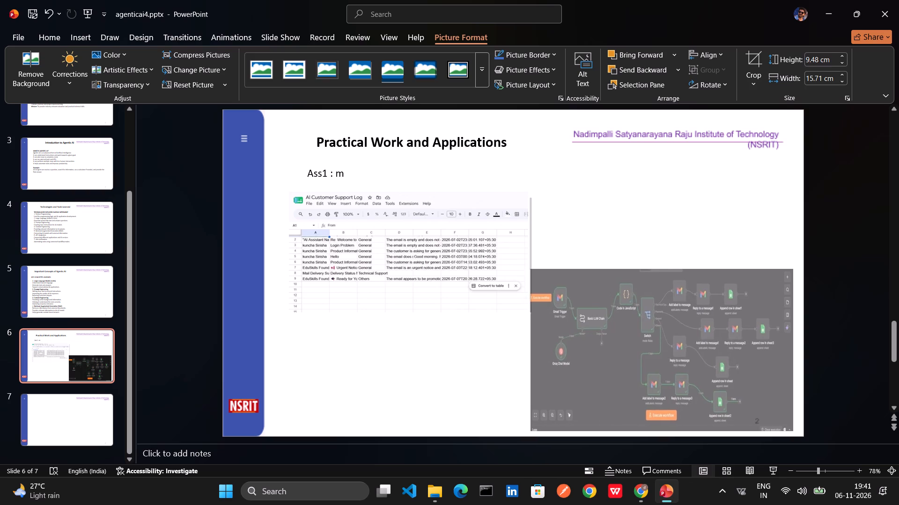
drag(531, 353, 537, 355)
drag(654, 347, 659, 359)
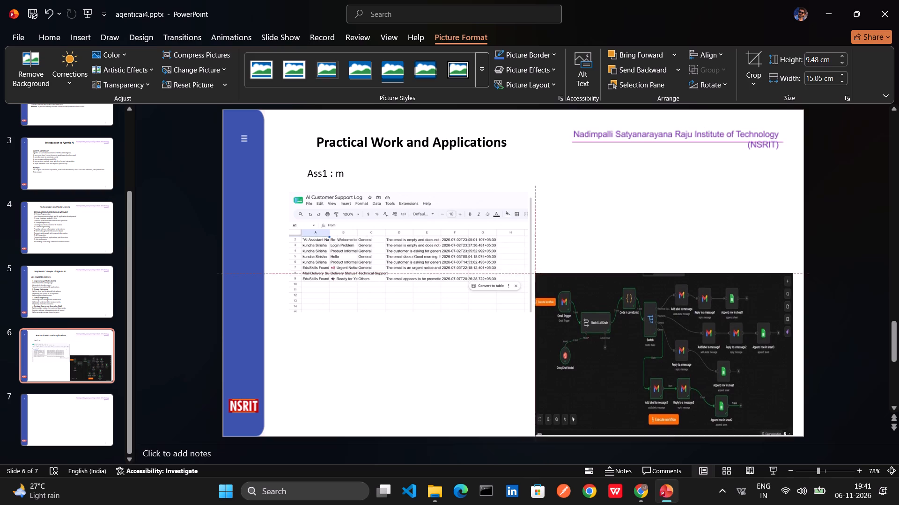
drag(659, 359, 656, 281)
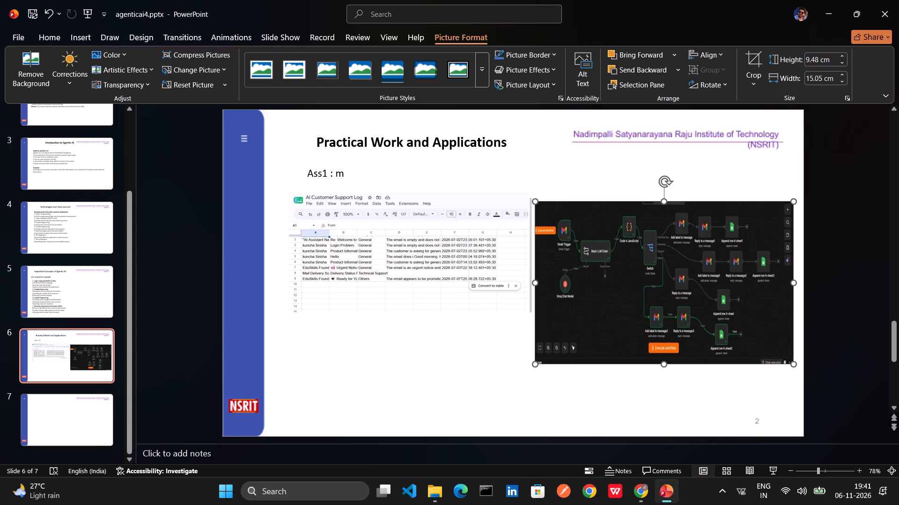
Rearrange slide 6 with the AI Customer Support Log screenshot in the slide's lower-left area and the workflow picture near the centre.
drag(379, 245, 368, 357)
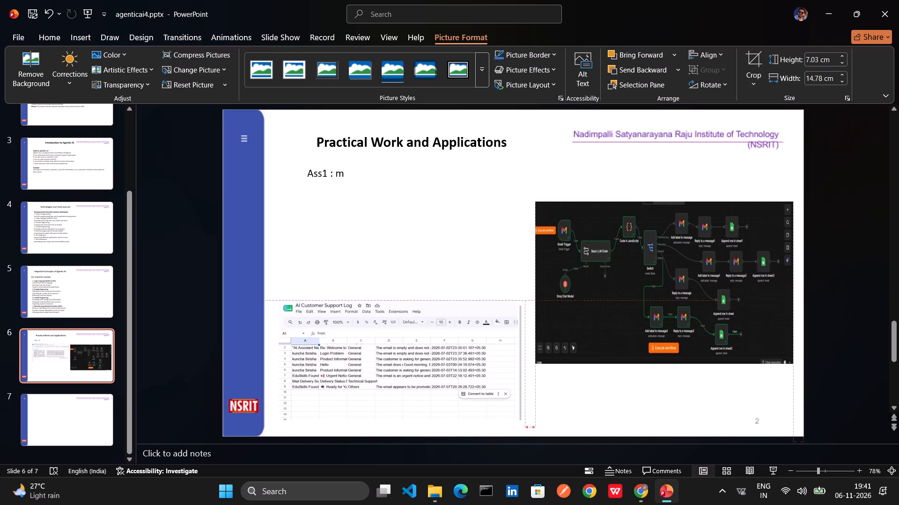
drag(619, 269, 467, 232)
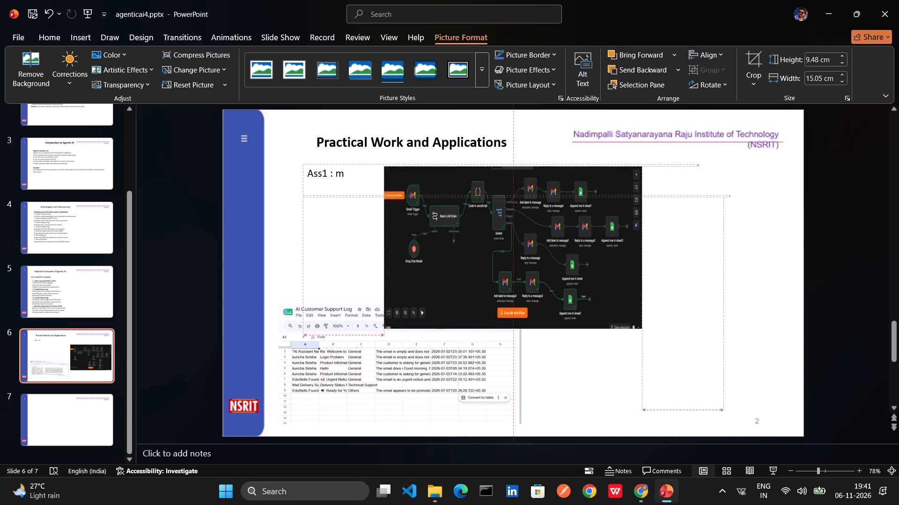
drag(467, 232, 485, 266)
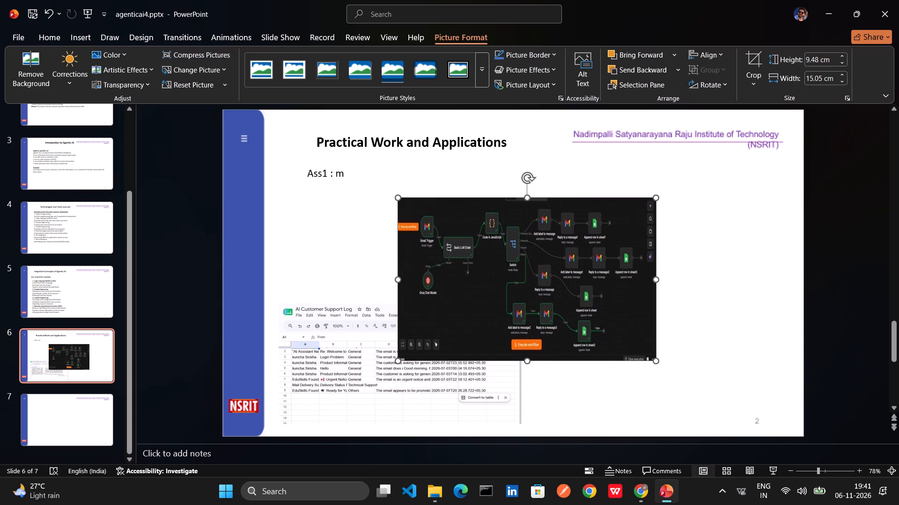
Copy the AI Customer Support Log screenshot from slide 6 and paste it onto the blank slide 7.
drag(348, 340, 417, 488)
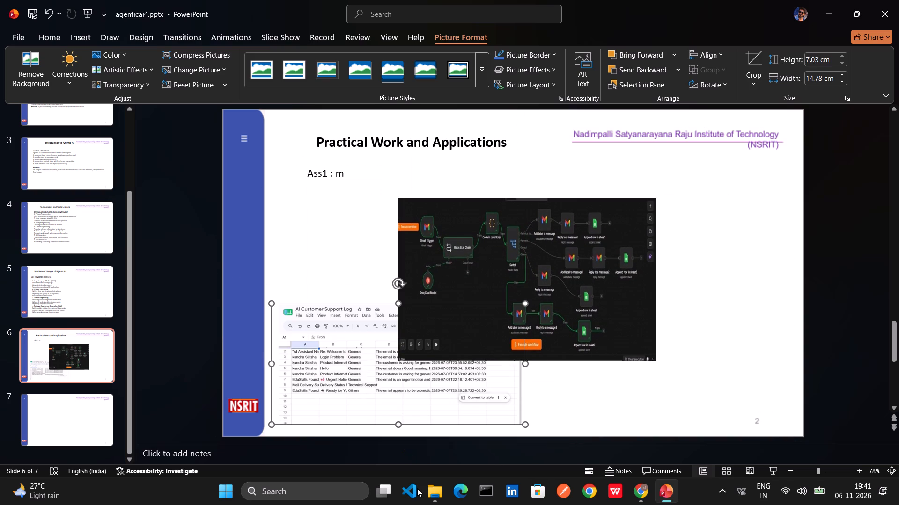
click(359, 376)
key(ctrl+c)
click(70, 418)
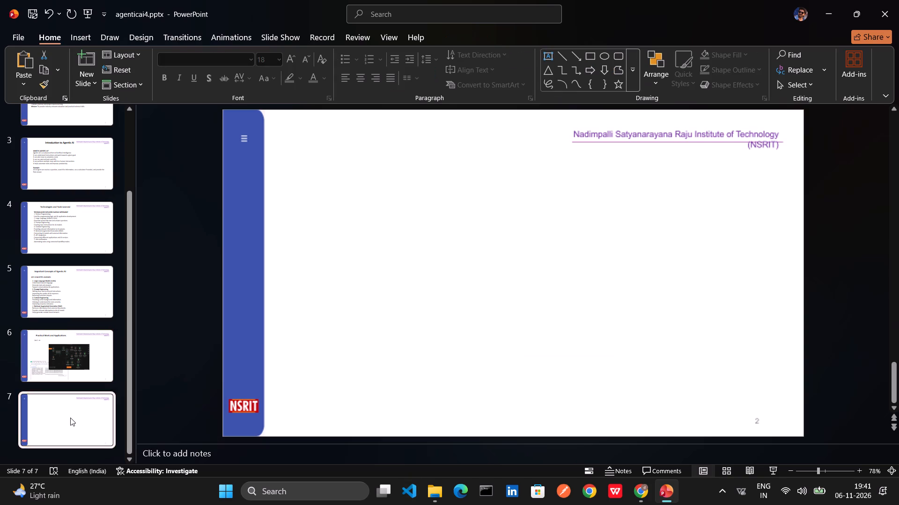
click(351, 199)
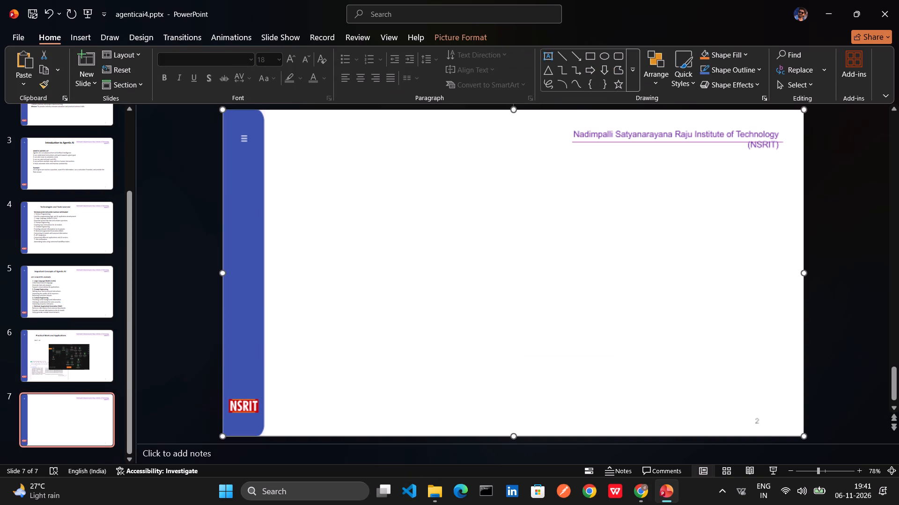
key(ctrl+v)
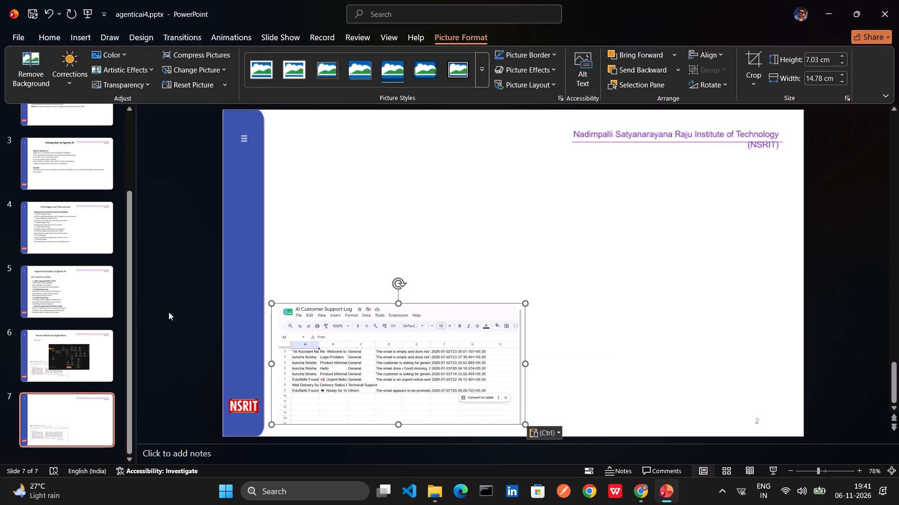
Delete the AI Customer Support Log screenshot from slide 6.
click(62, 354)
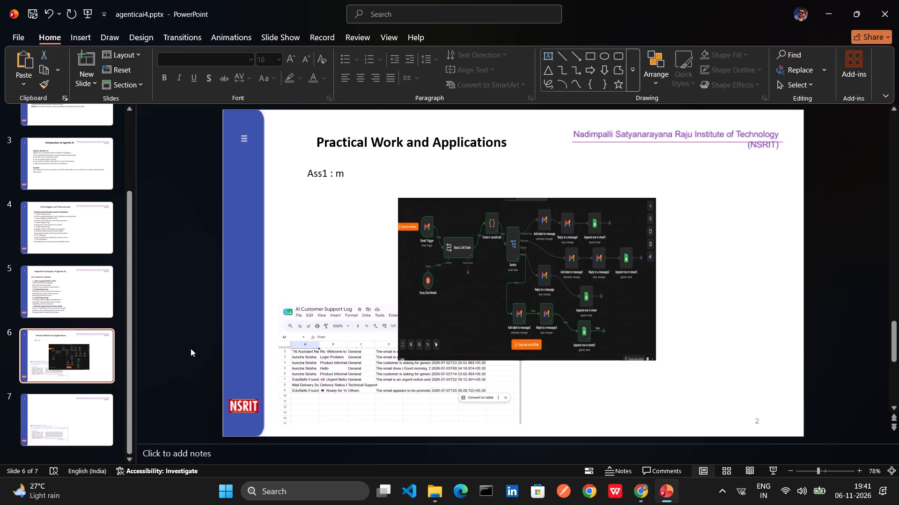
click(368, 399)
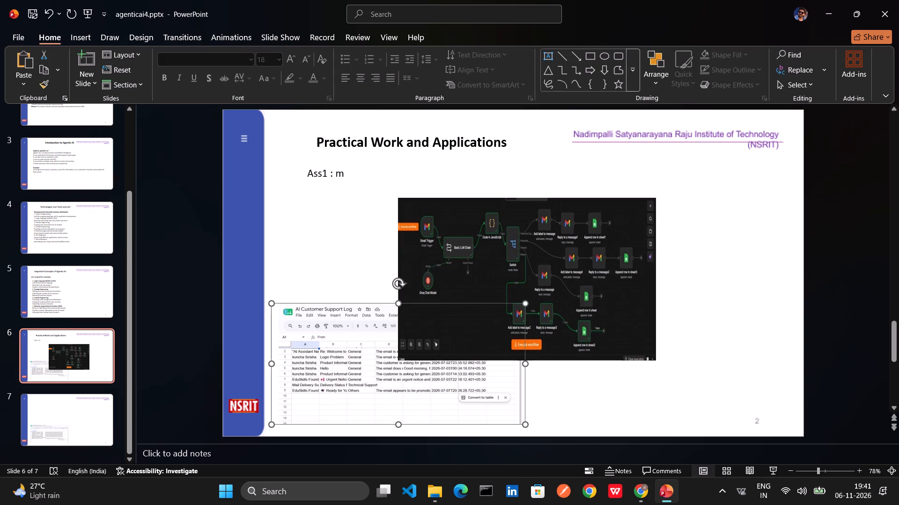
key(BackSpace)
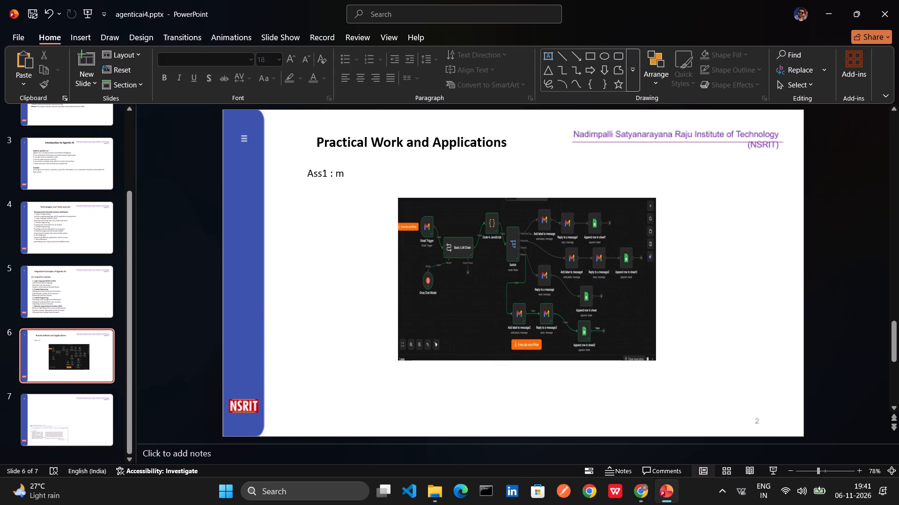
Remove the stray "m" from the caption on slide 6 so that it reads "Ass1 :".
click(346, 174)
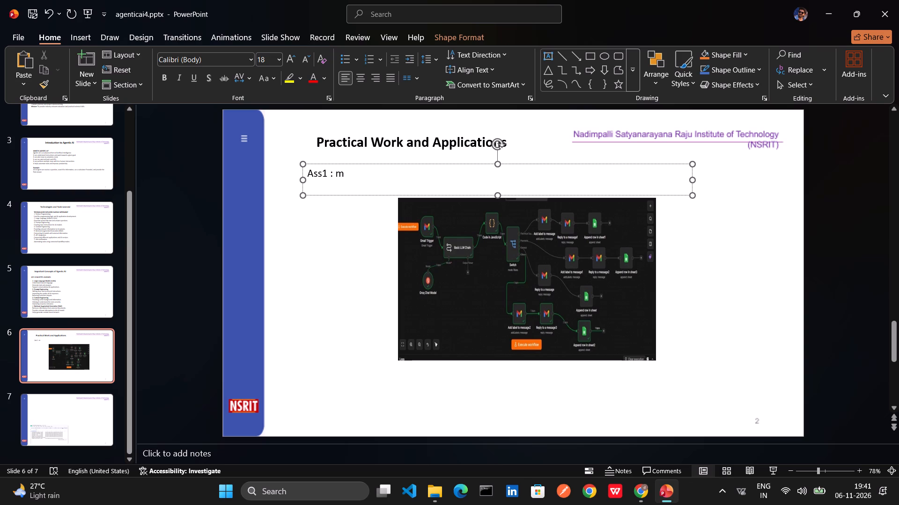
key(BackSpace)
key(BackSpace)
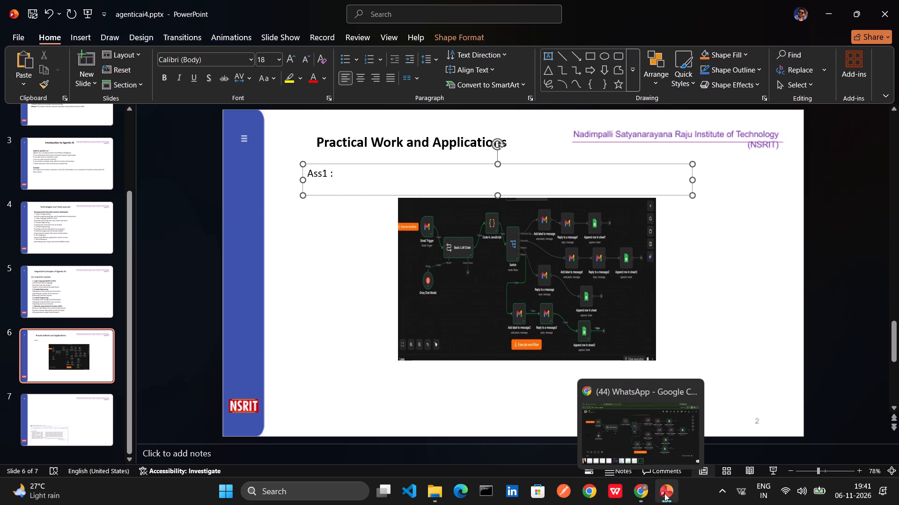
Enlarge the workflow picture on slide 6 to fill most of the white area below the "Ass1 :" caption, centred within that area.
click(494, 241)
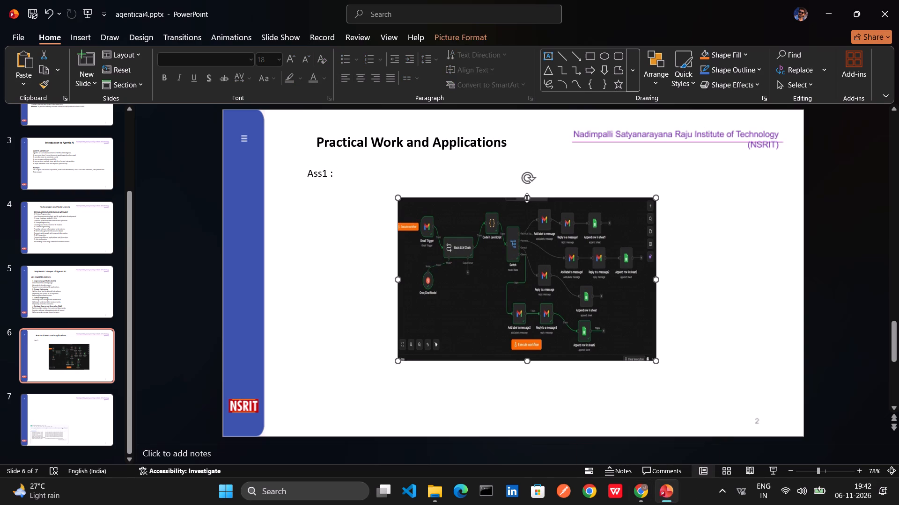
click(527, 198)
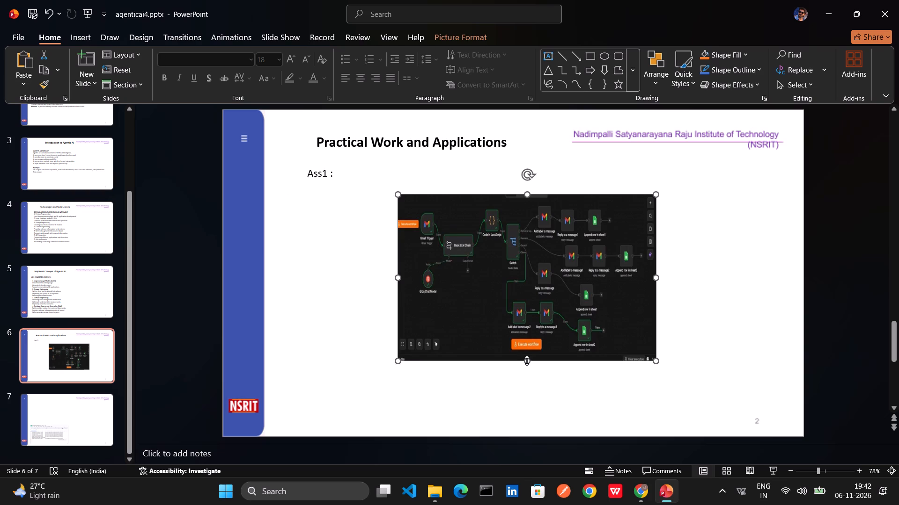
drag(527, 360, 527, 426)
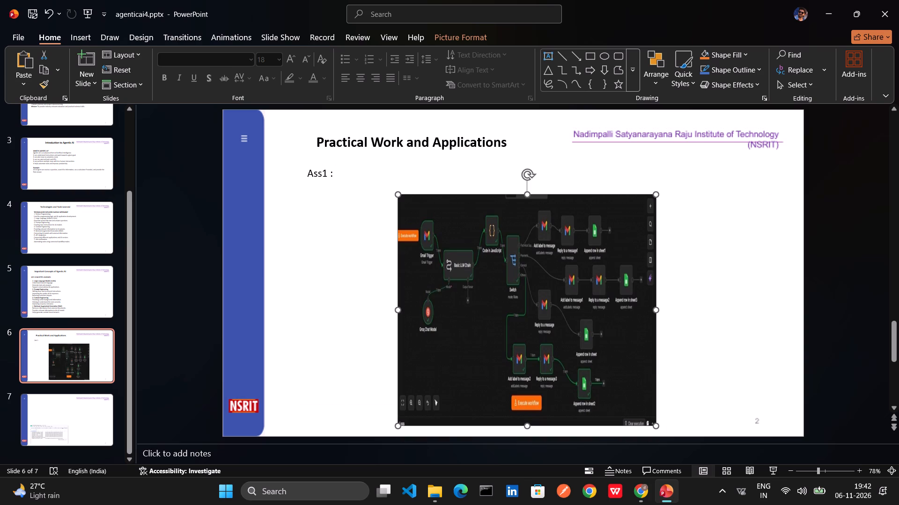
drag(656, 312, 764, 287)
scroll(665, 305, right, 1)
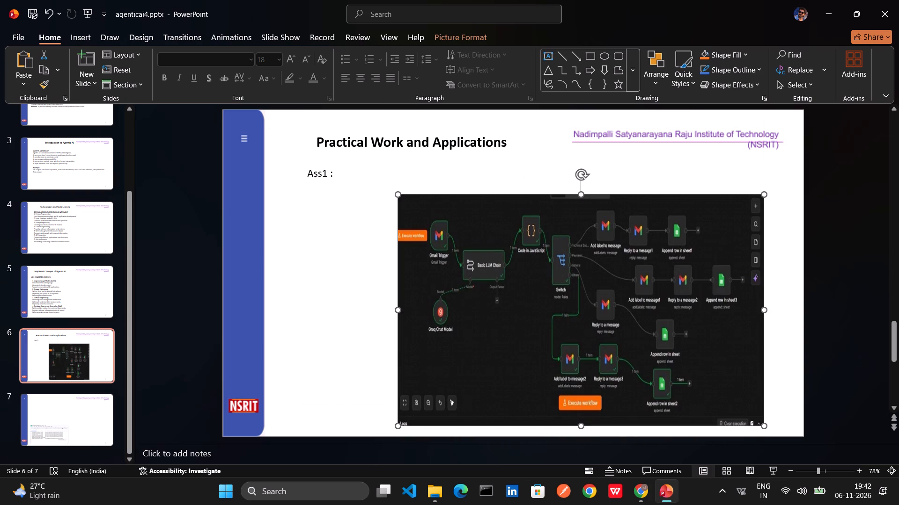
scroll(764, 287, left, 2)
drag(398, 309, 284, 318)
scroll(380, 311, left, 1)
scroll(291, 326, right, 1)
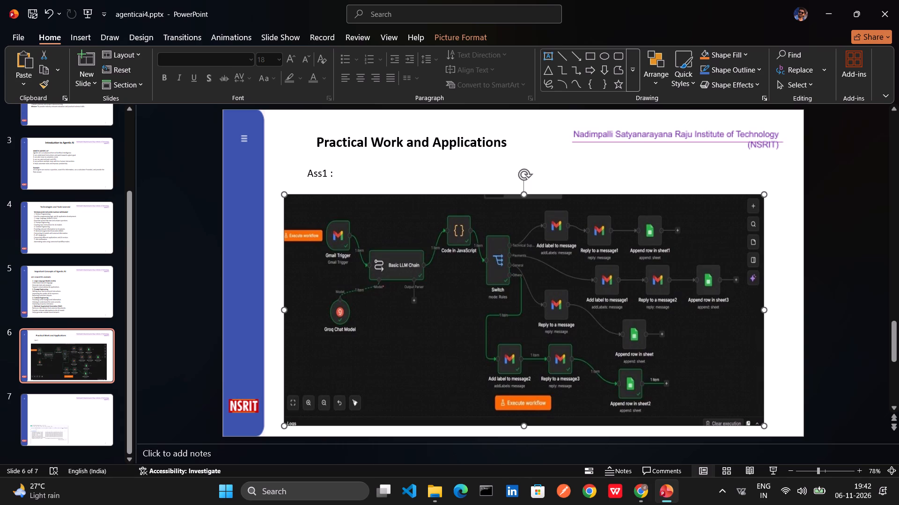
scroll(469, 295, right, 1)
drag(470, 296, 478, 295)
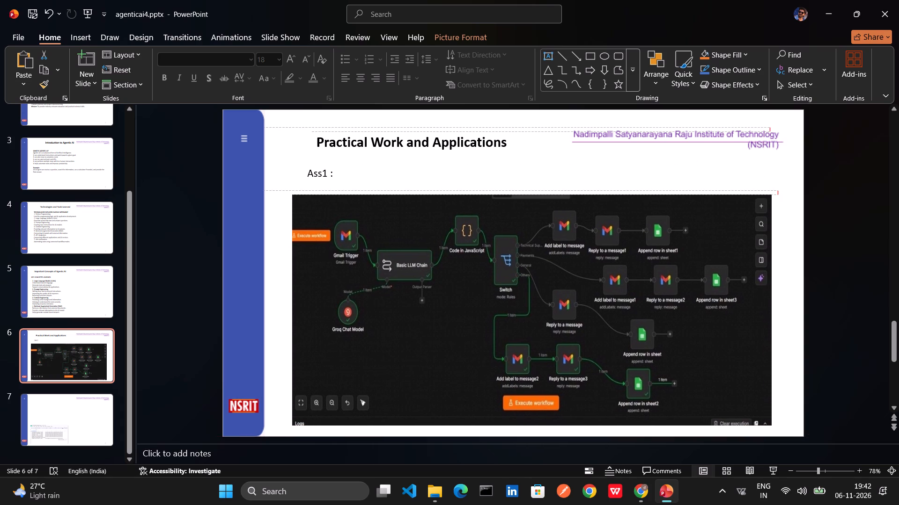
drag(478, 295, 479, 298)
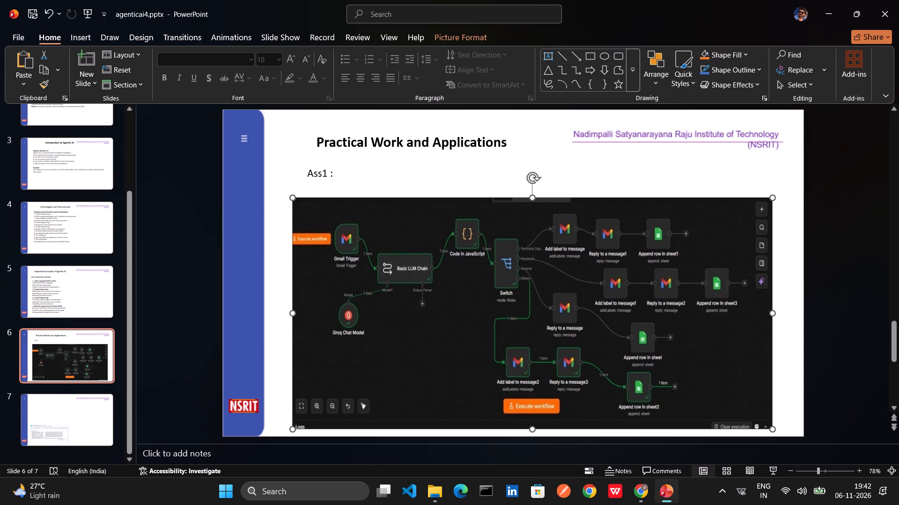
Stretch the workflow picture on slide 6 to span from the blue side band to the slide's right edge and down to its bottom edge.
drag(773, 315, 791, 311)
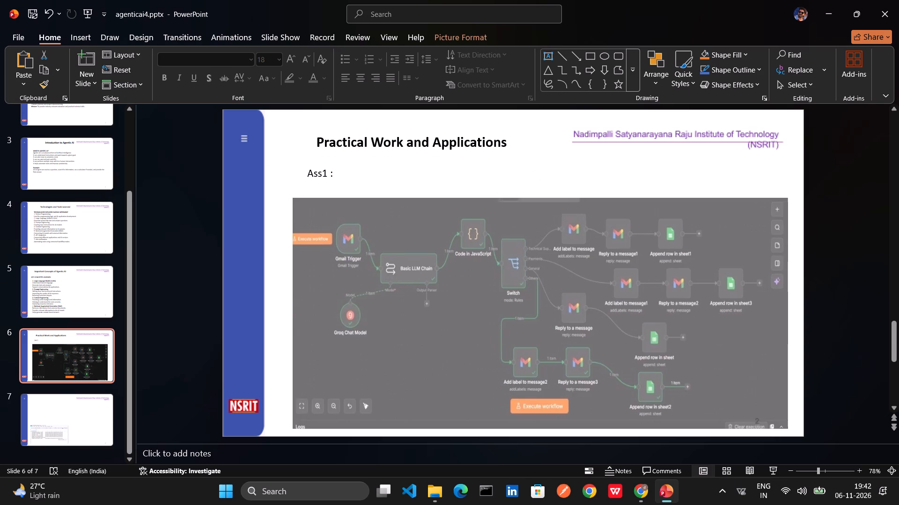
drag(791, 311, 801, 314)
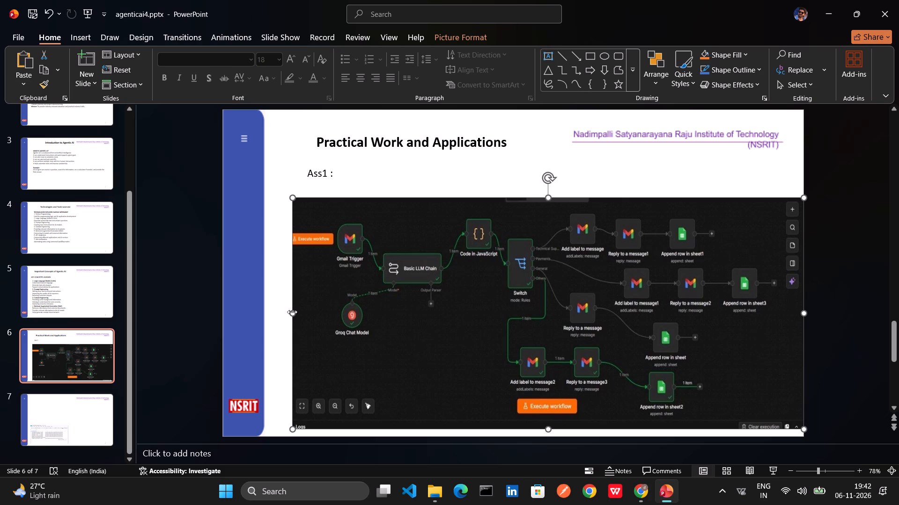
drag(292, 312, 266, 323)
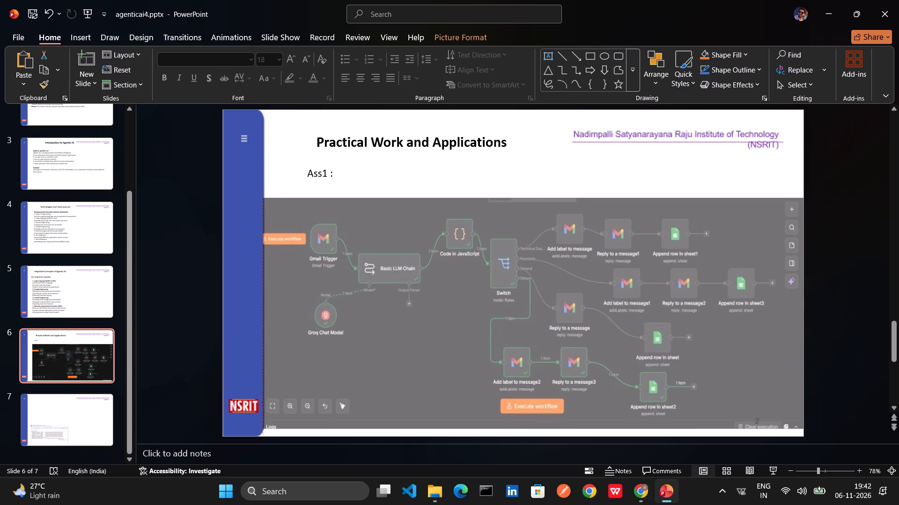
drag(266, 323, 266, 323)
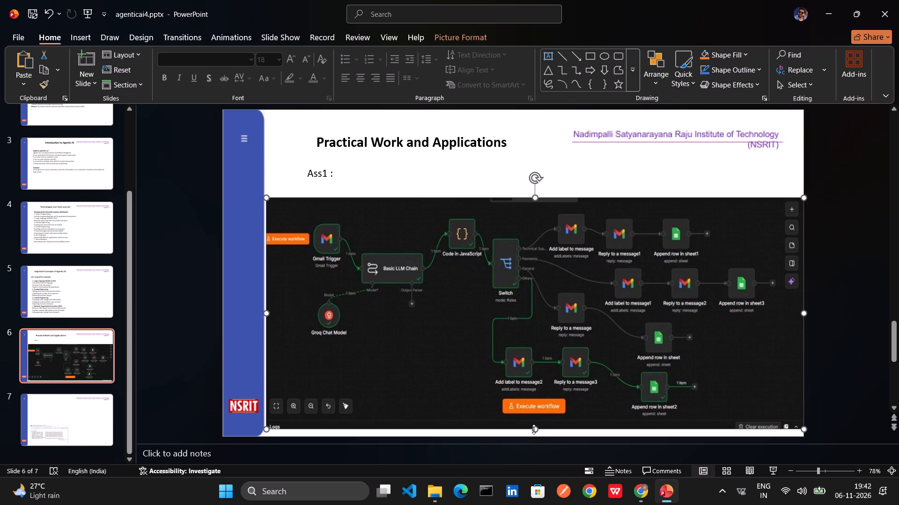
drag(534, 429, 535, 436)
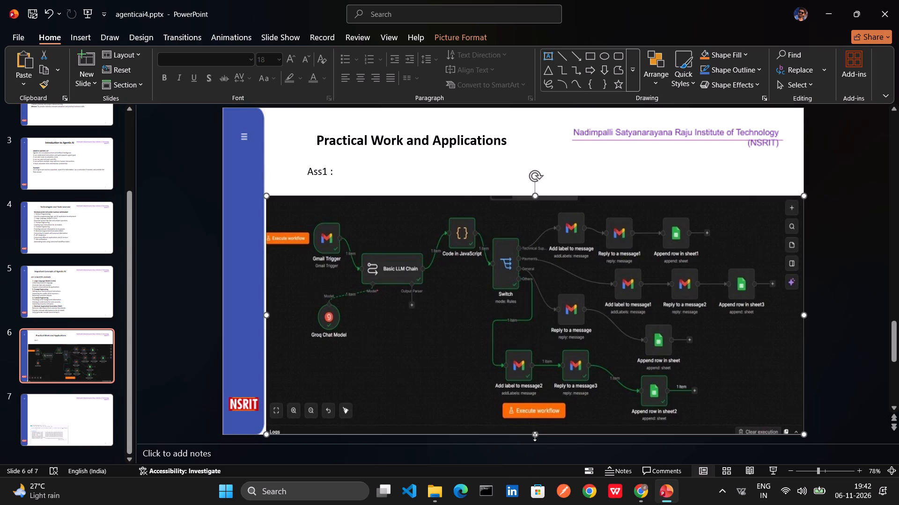
click(267, 316)
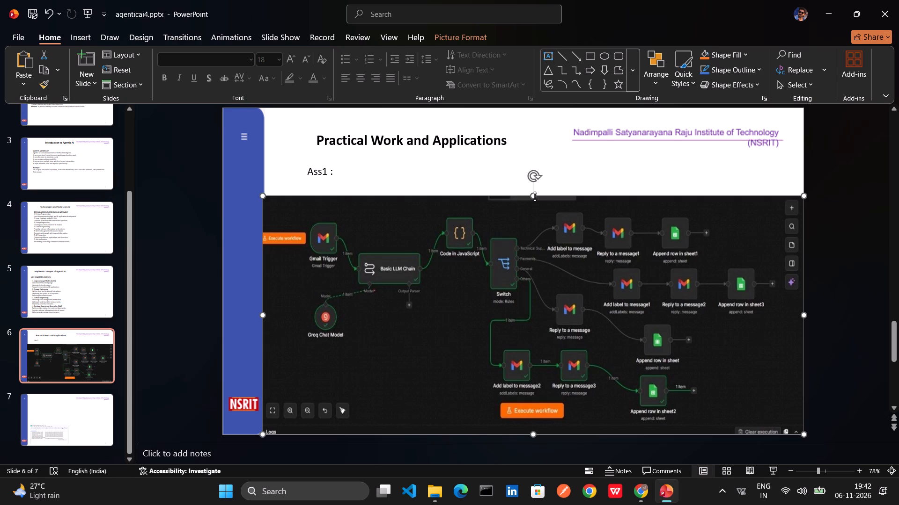
Extend the workflow picture's top edge on slide 6 upward to just beneath the "Ass1 :" caption.
drag(535, 196, 534, 192)
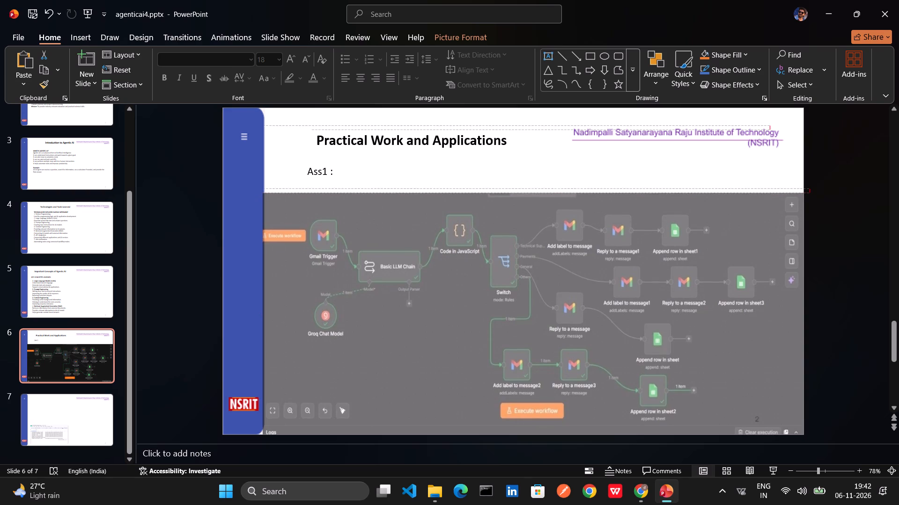
drag(534, 192, 536, 185)
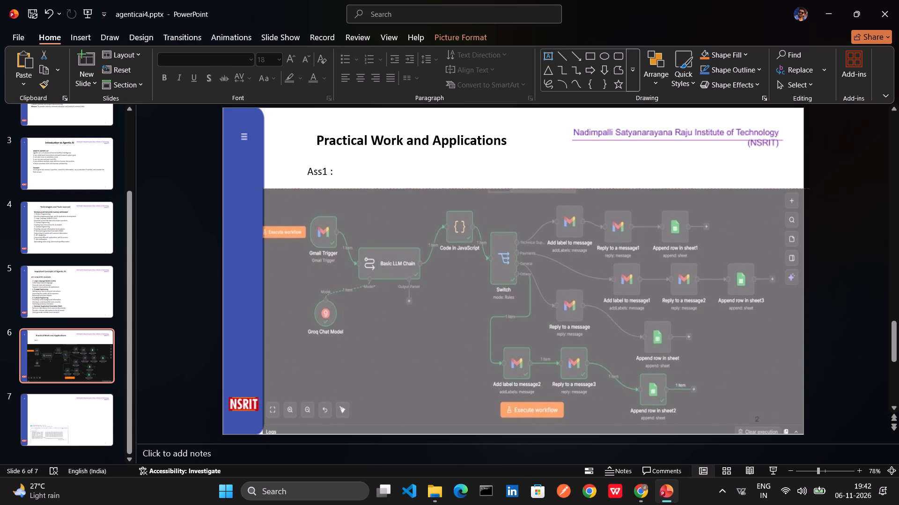
drag(536, 185, 535, 183)
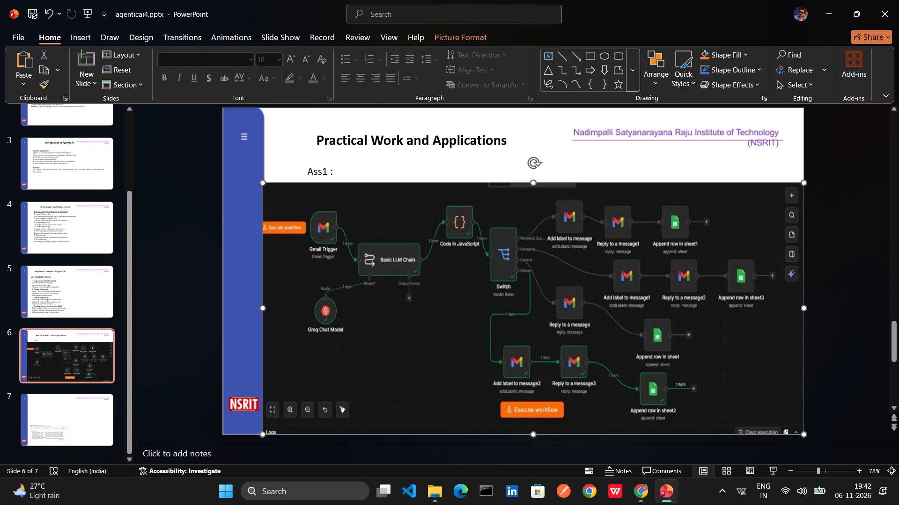
Colour the whole "Practical Work and Applications" title on slide 6 red.
click(337, 173)
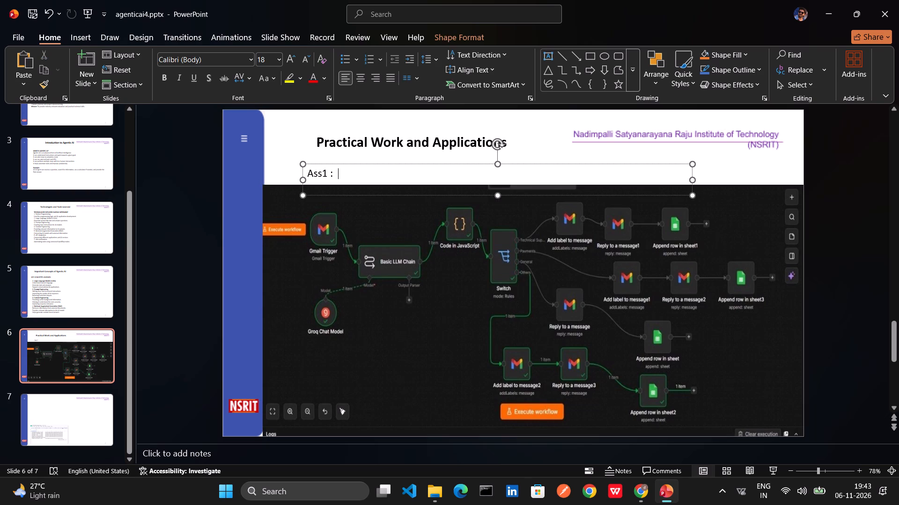
click(315, 142)
click(315, 142)
click(315, 142)
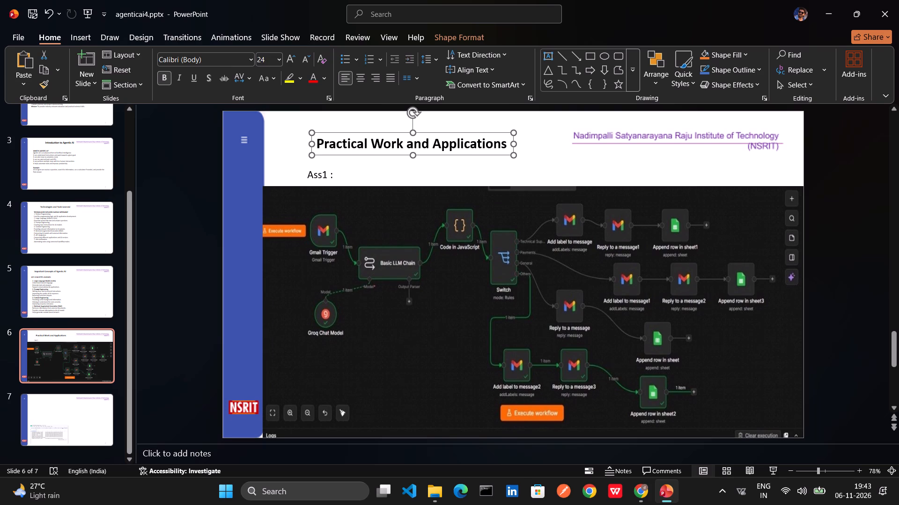
drag(318, 139, 459, 142)
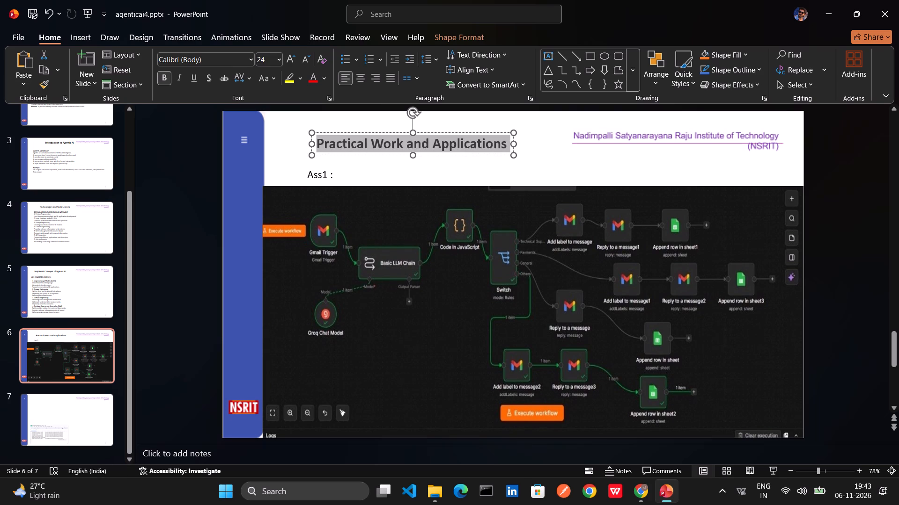
drag(459, 142, 480, 145)
click(594, 128)
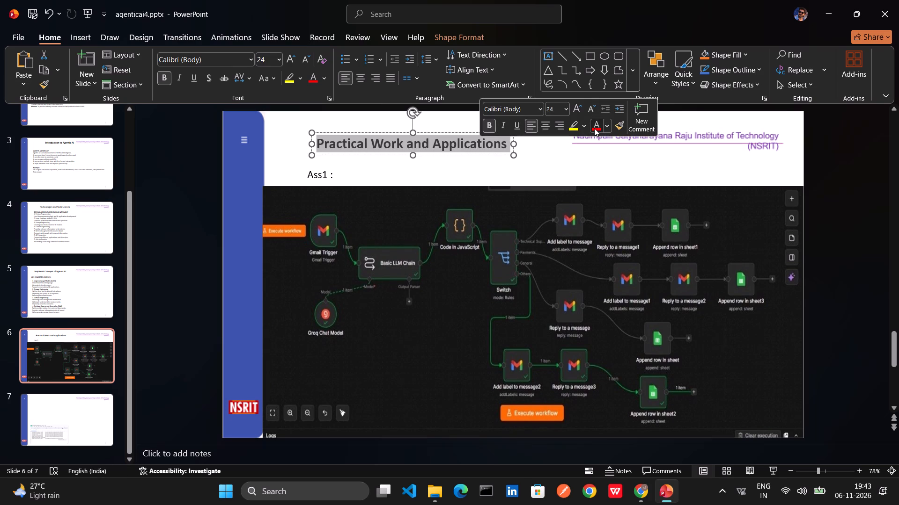
click(535, 159)
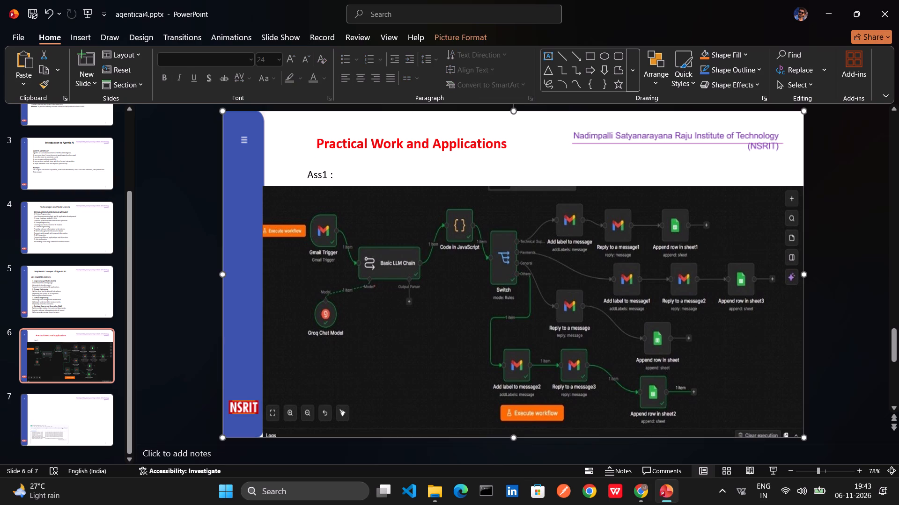
Move the "Practical Work and Applications" title up to the slide's top edge, closer to the blue side band.
click(508, 144)
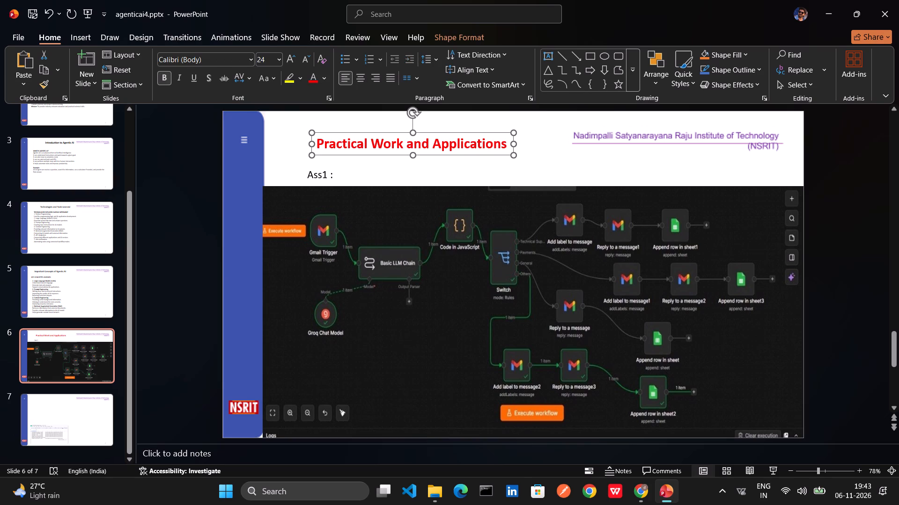
click(503, 140)
drag(393, 134, 363, 126)
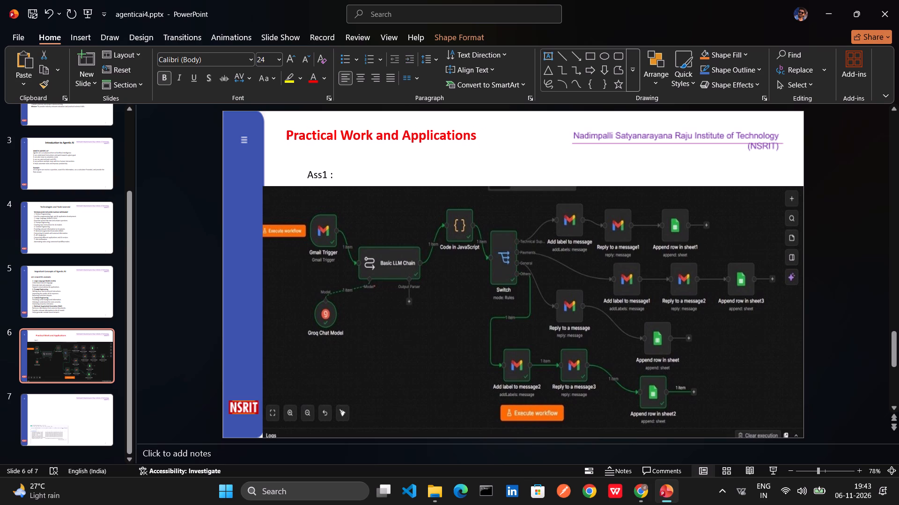
drag(363, 126, 359, 115)
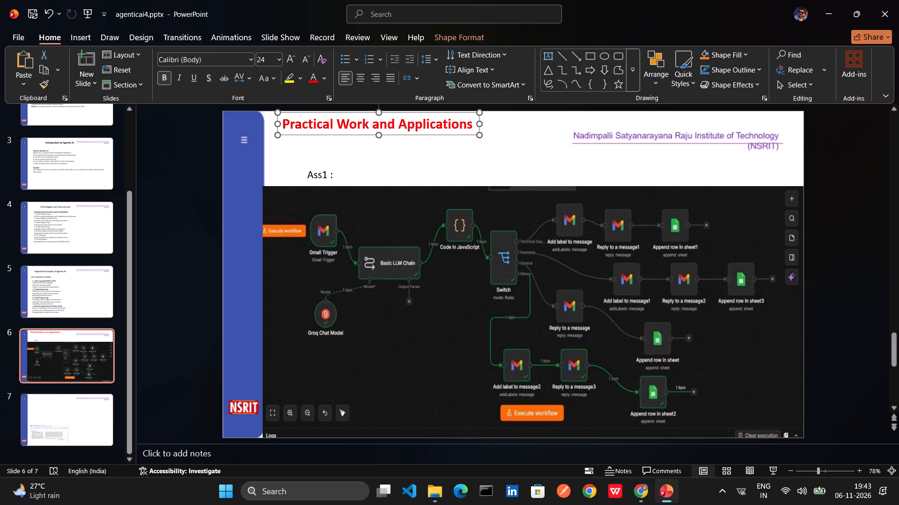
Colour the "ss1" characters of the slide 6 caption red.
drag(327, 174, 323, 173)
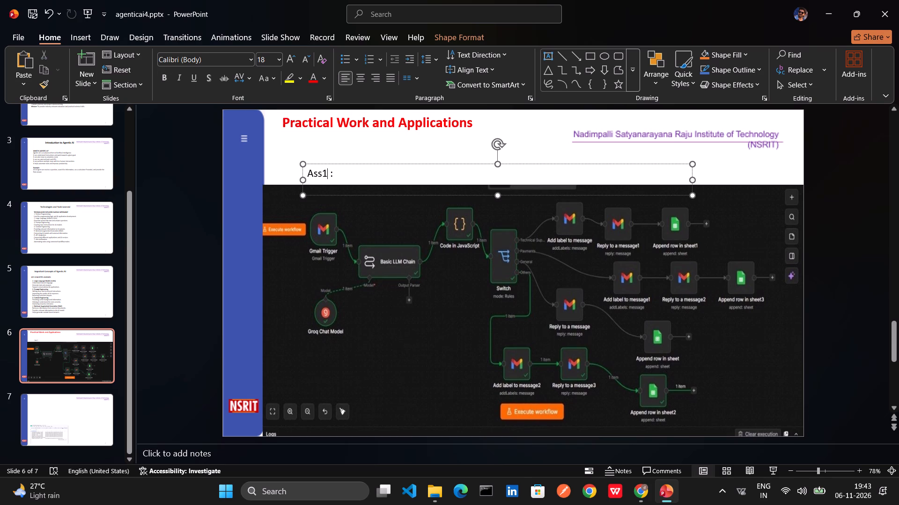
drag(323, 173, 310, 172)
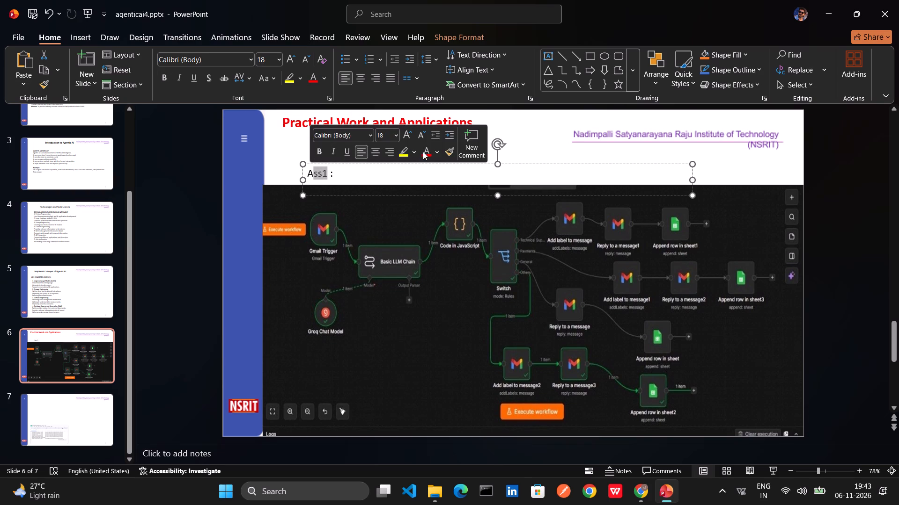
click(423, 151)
Format "Ass1" in the slide 6 caption as bold, 18 pt, black text.
drag(307, 174, 332, 175)
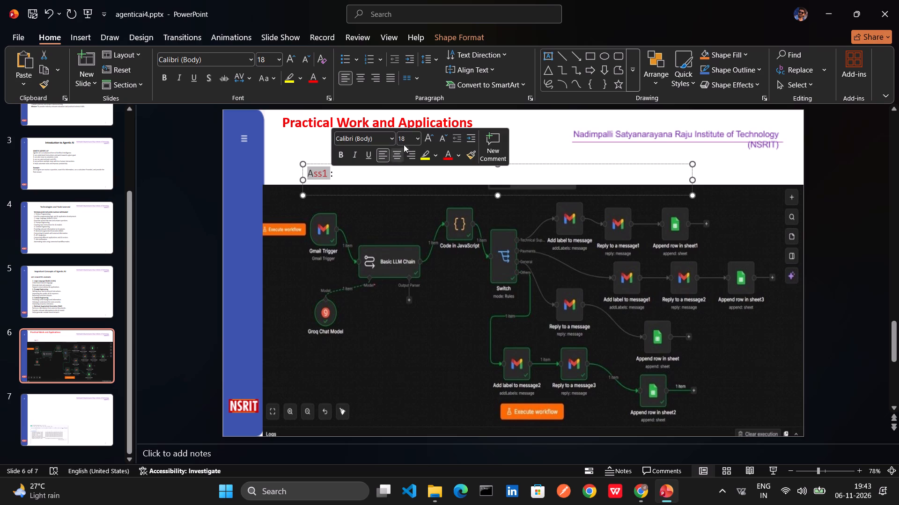
click(339, 156)
click(416, 140)
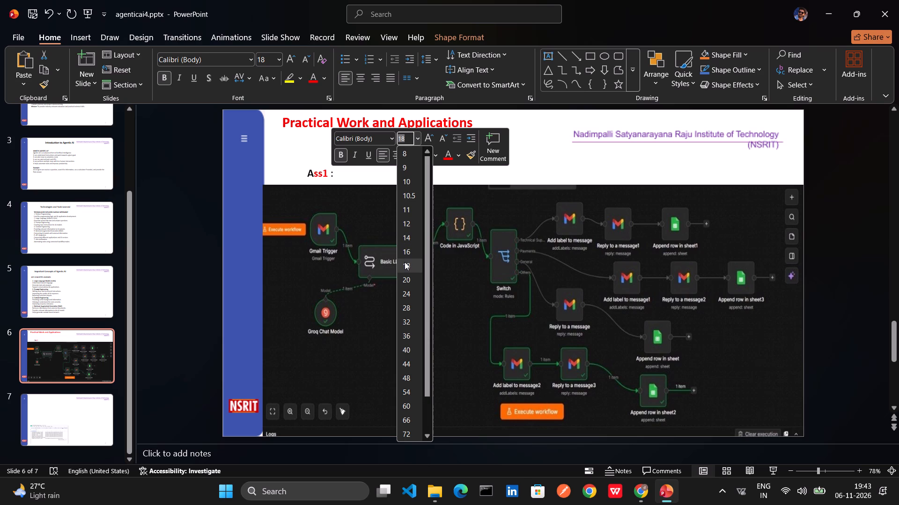
click(405, 262)
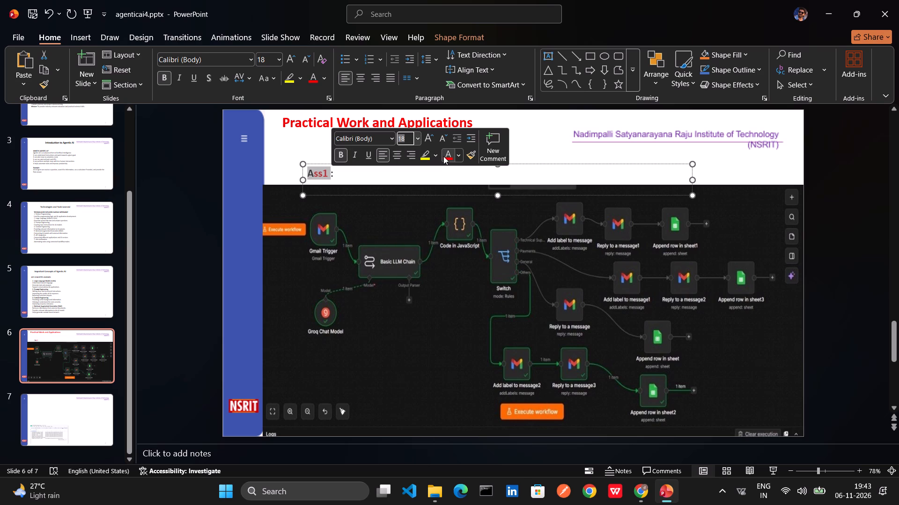
click(444, 156)
click(456, 156)
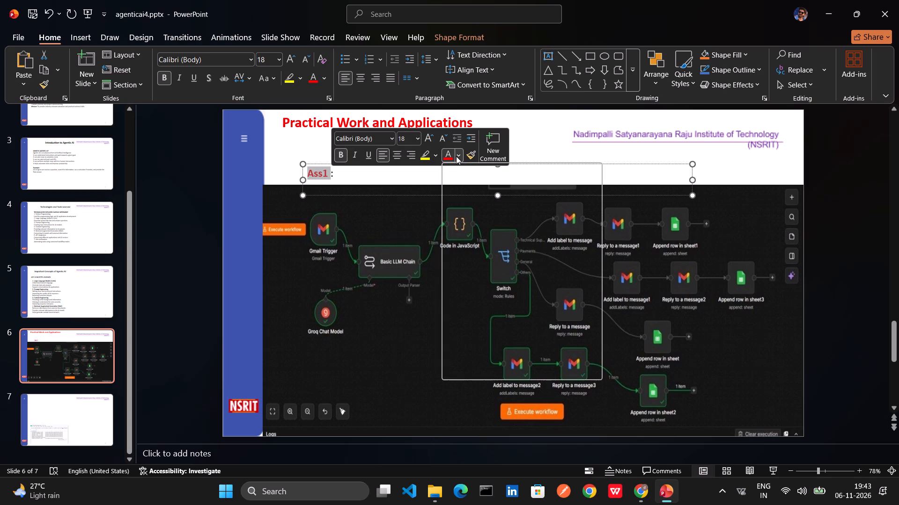
click(467, 213)
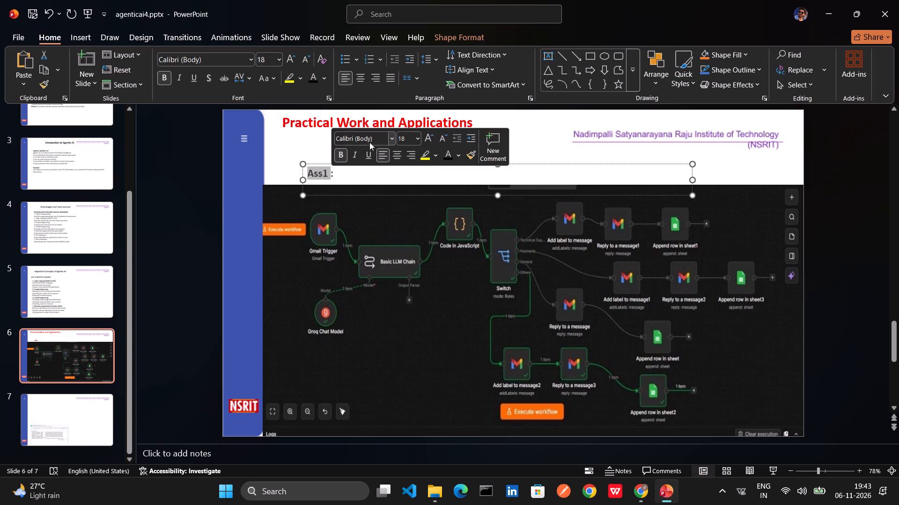
click(356, 171)
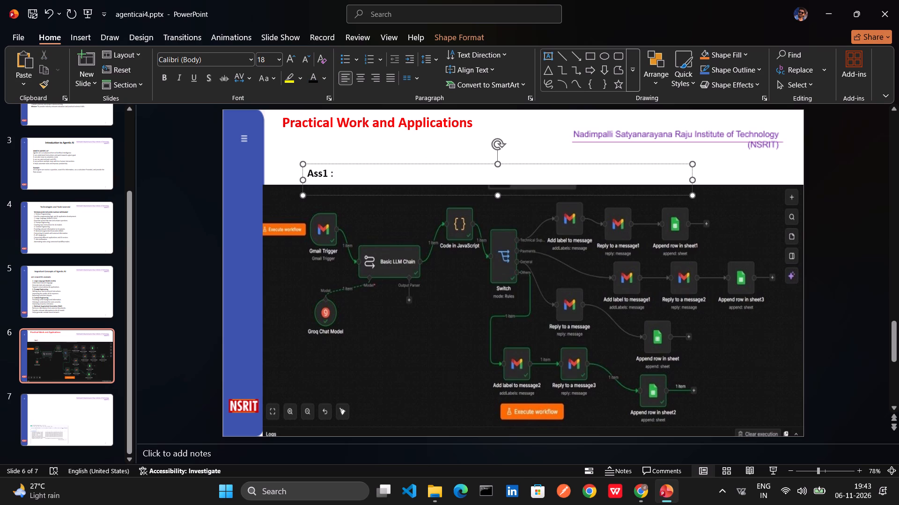
Move the "Ass1 :" caption up and toward the blue side band, clear of the workflow picture.
click(356, 162)
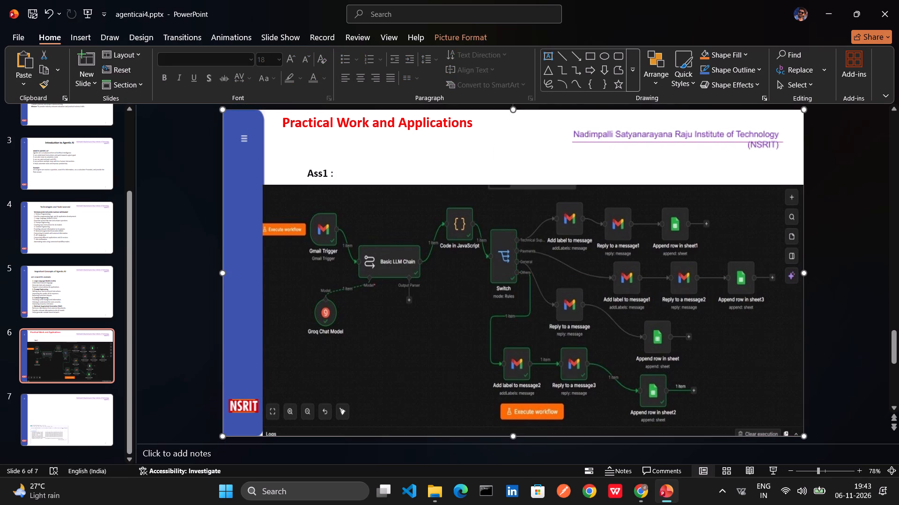
click(325, 168)
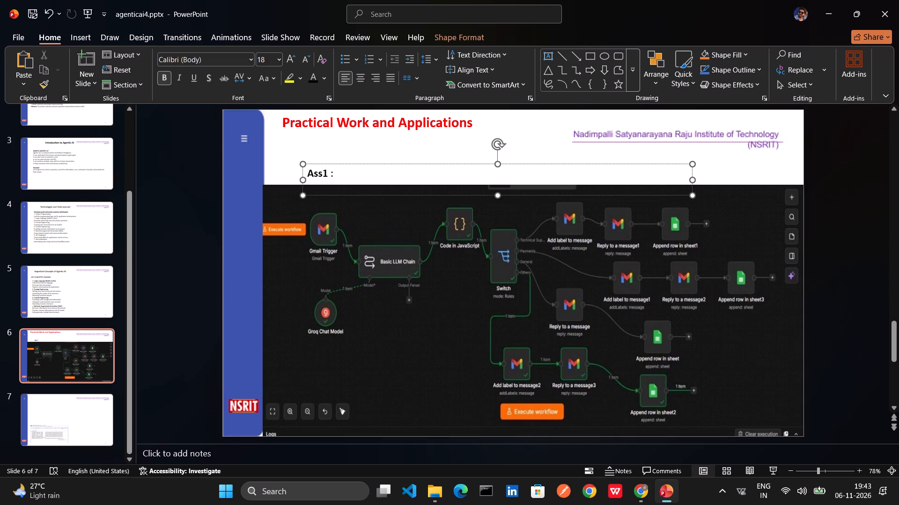
drag(349, 163, 317, 150)
click(310, 163)
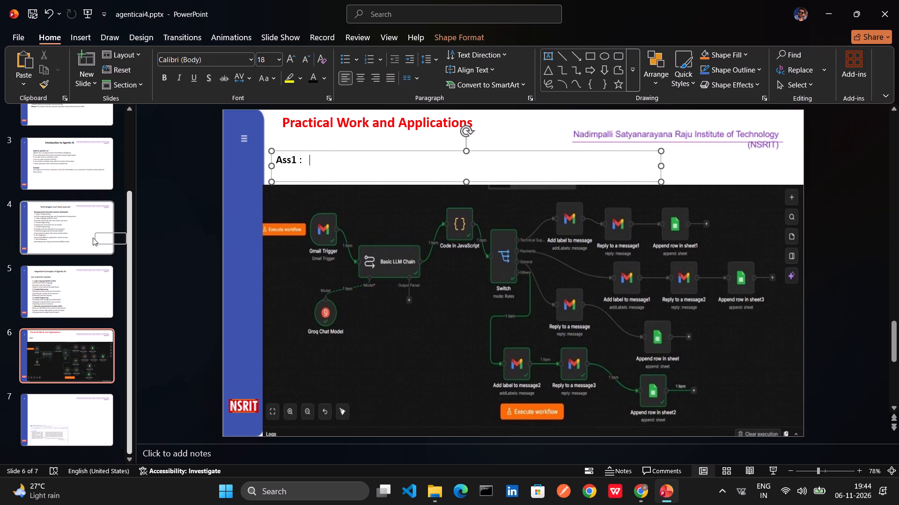
Highlight the "Important Concepts of Agentic AI" title on slide 5 in yellow.
scroll(93, 238, down, 2)
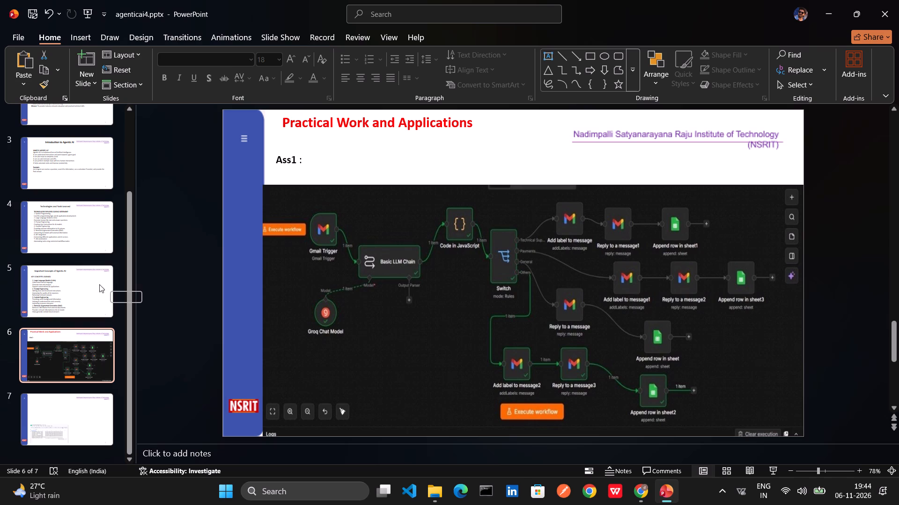
click(87, 290)
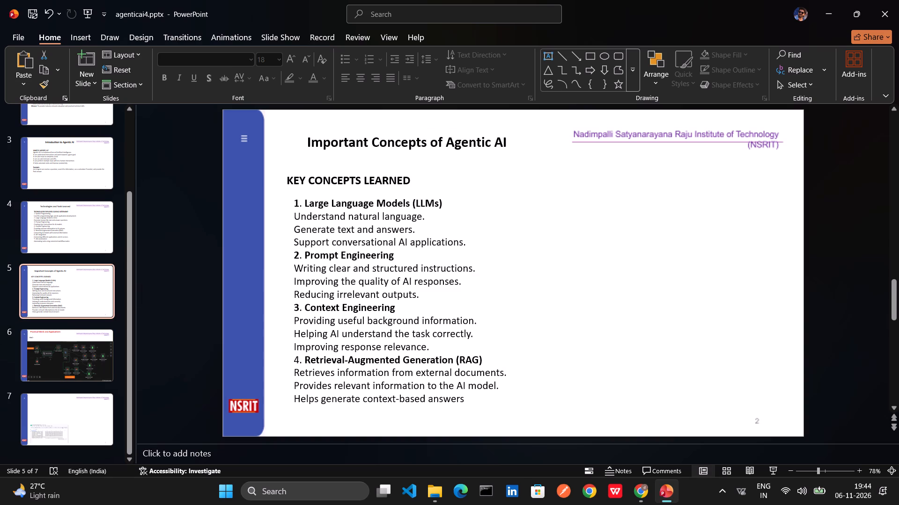
click(310, 140)
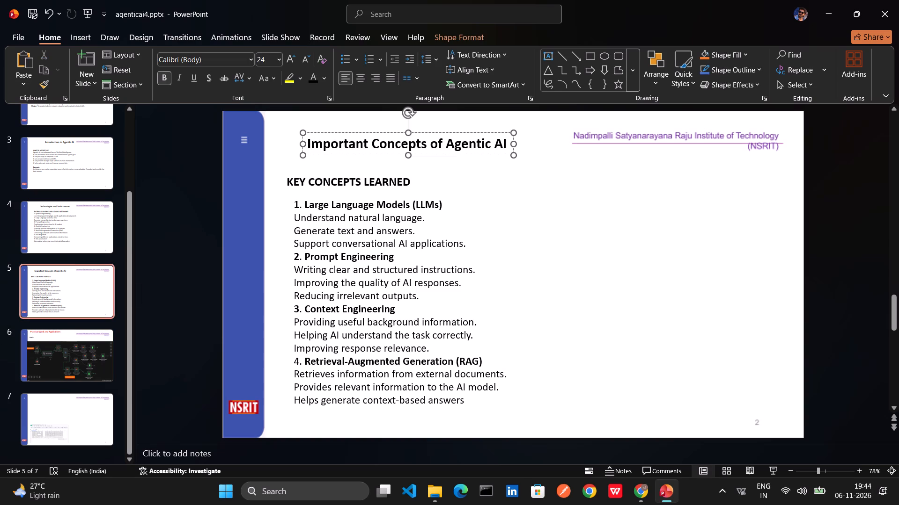
key(ctrl+a)
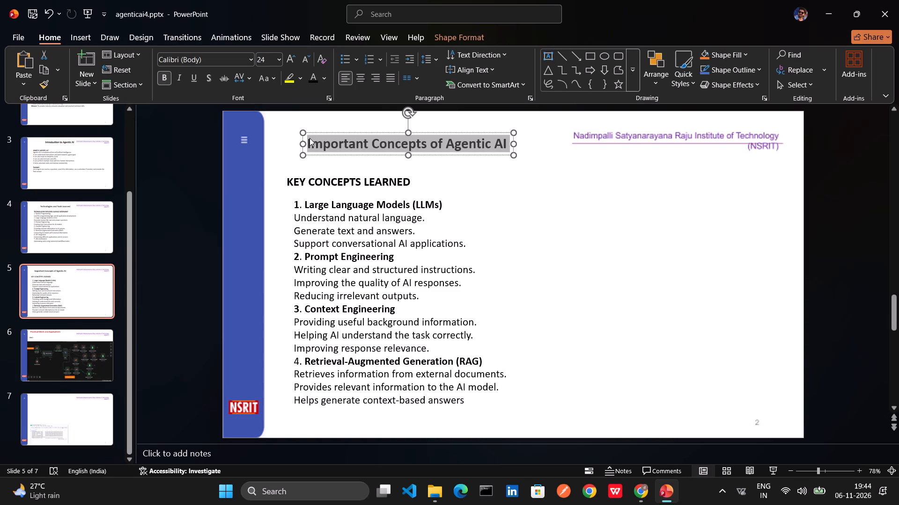
click(295, 76)
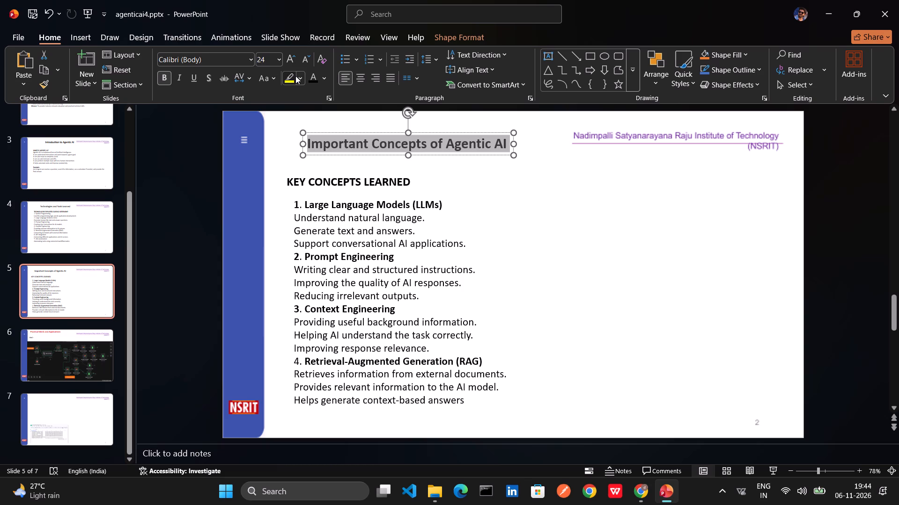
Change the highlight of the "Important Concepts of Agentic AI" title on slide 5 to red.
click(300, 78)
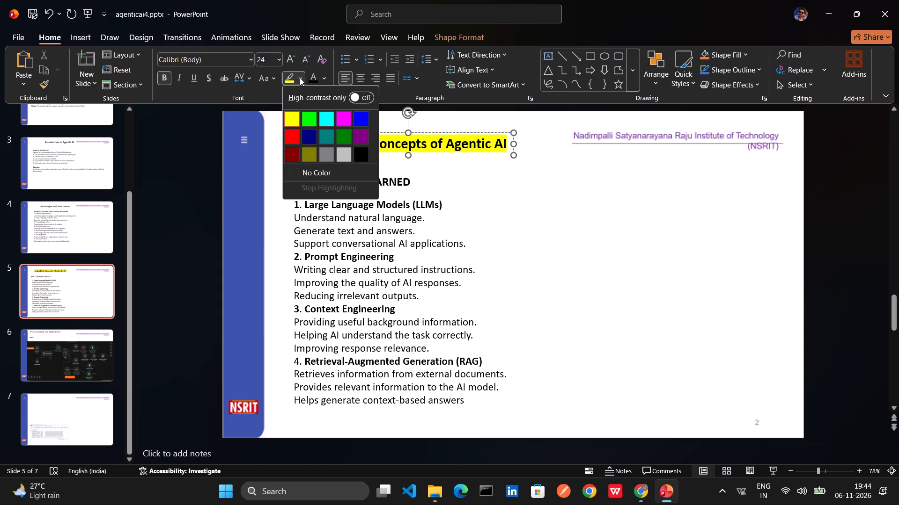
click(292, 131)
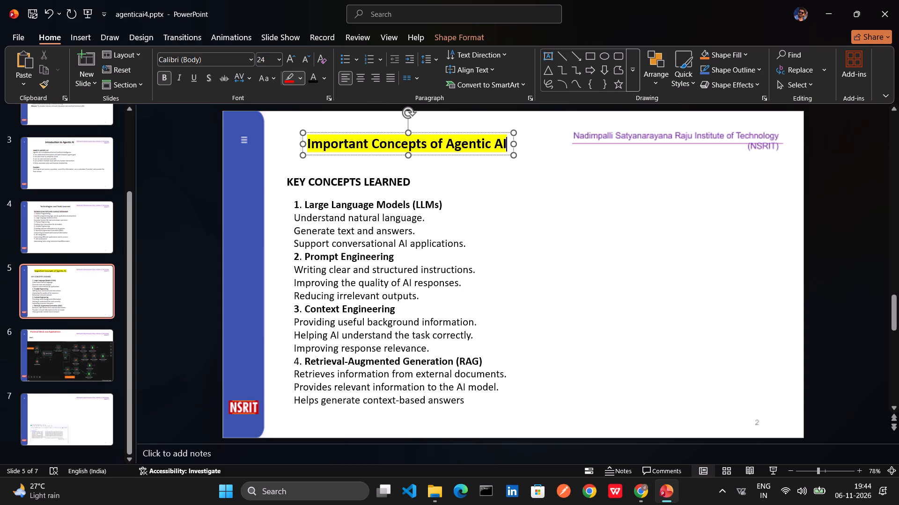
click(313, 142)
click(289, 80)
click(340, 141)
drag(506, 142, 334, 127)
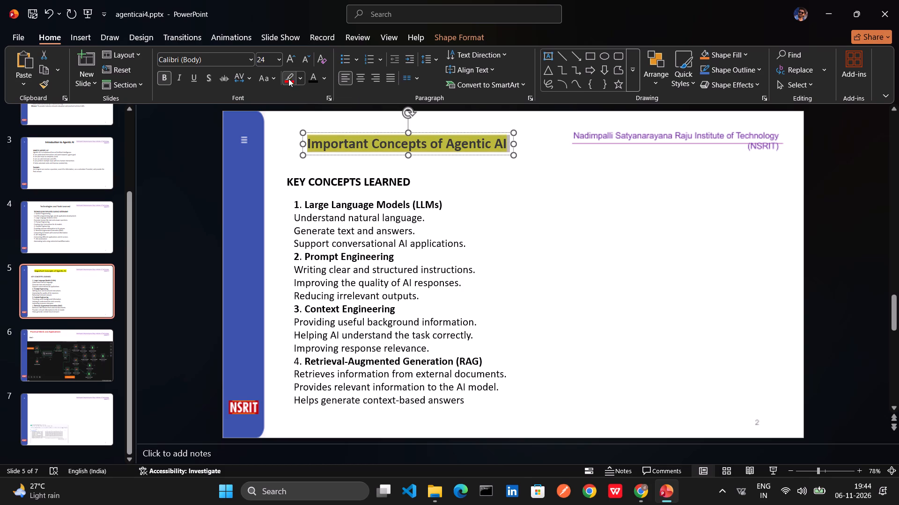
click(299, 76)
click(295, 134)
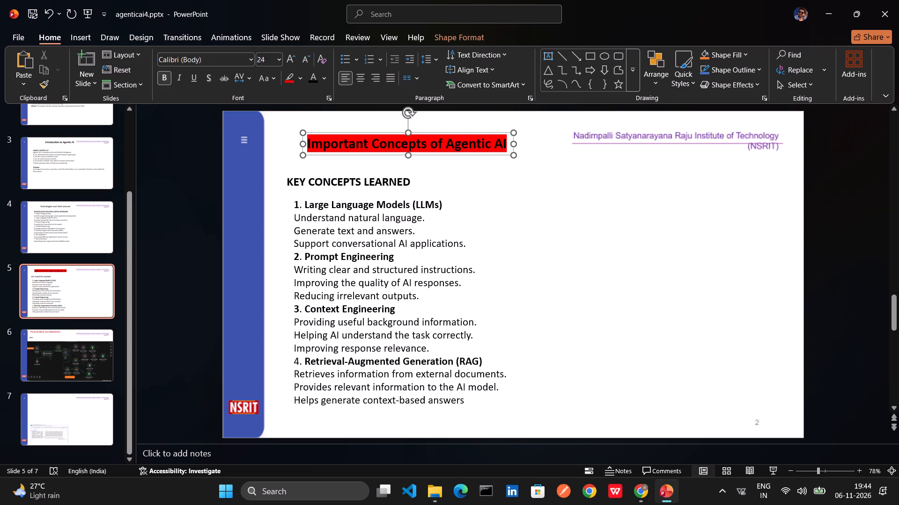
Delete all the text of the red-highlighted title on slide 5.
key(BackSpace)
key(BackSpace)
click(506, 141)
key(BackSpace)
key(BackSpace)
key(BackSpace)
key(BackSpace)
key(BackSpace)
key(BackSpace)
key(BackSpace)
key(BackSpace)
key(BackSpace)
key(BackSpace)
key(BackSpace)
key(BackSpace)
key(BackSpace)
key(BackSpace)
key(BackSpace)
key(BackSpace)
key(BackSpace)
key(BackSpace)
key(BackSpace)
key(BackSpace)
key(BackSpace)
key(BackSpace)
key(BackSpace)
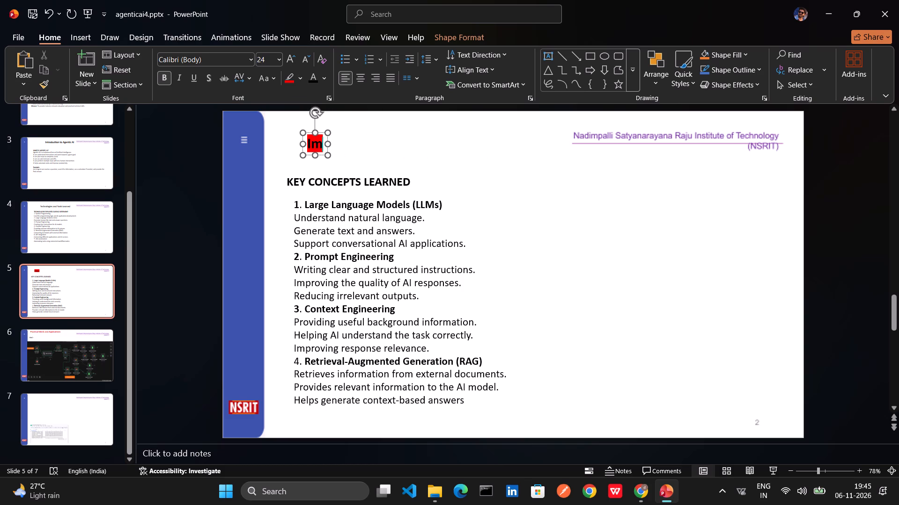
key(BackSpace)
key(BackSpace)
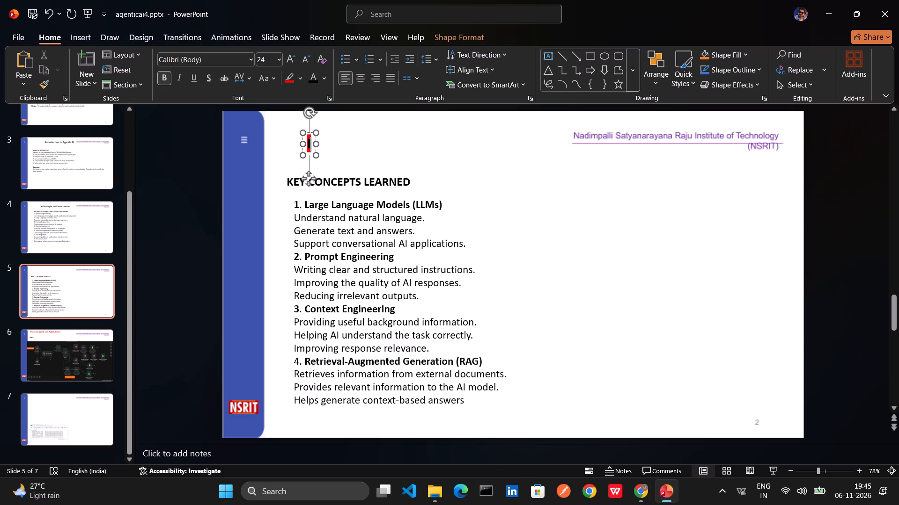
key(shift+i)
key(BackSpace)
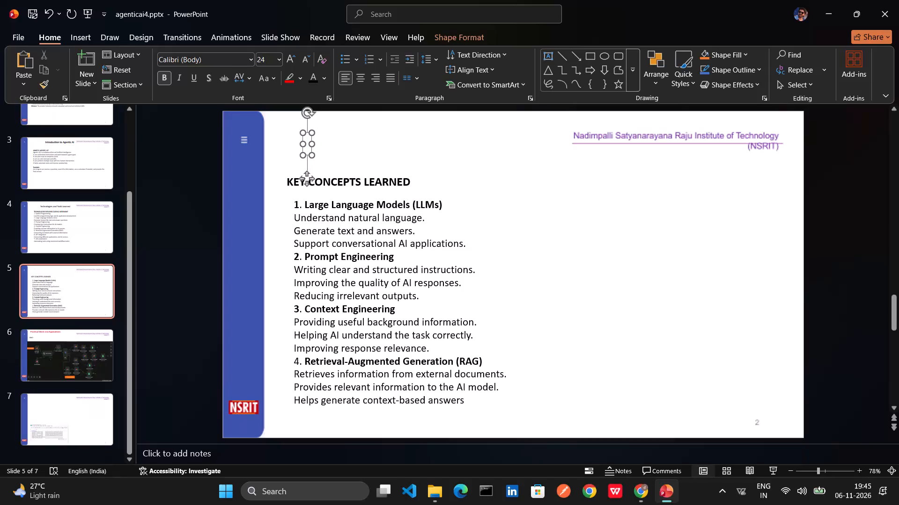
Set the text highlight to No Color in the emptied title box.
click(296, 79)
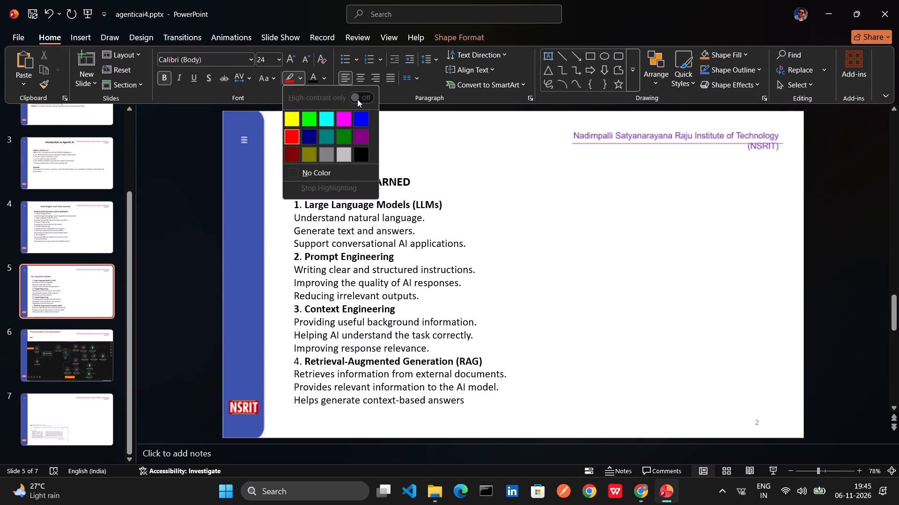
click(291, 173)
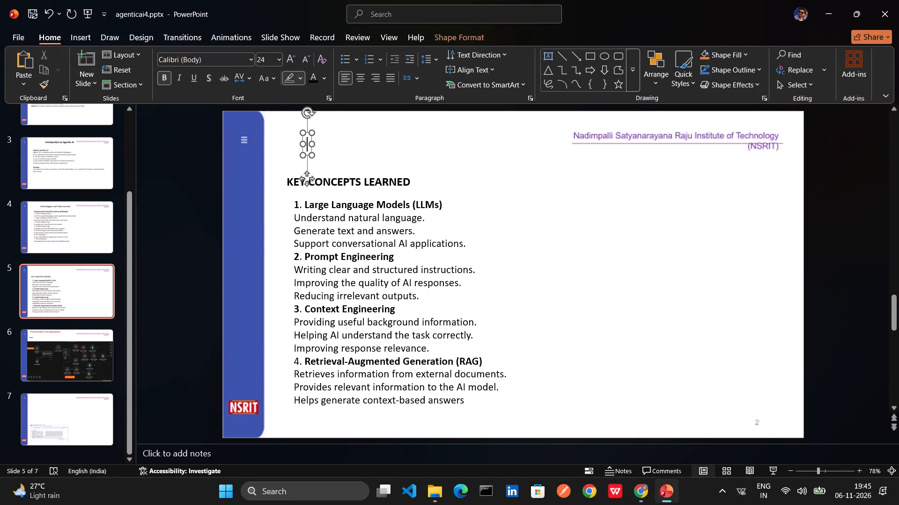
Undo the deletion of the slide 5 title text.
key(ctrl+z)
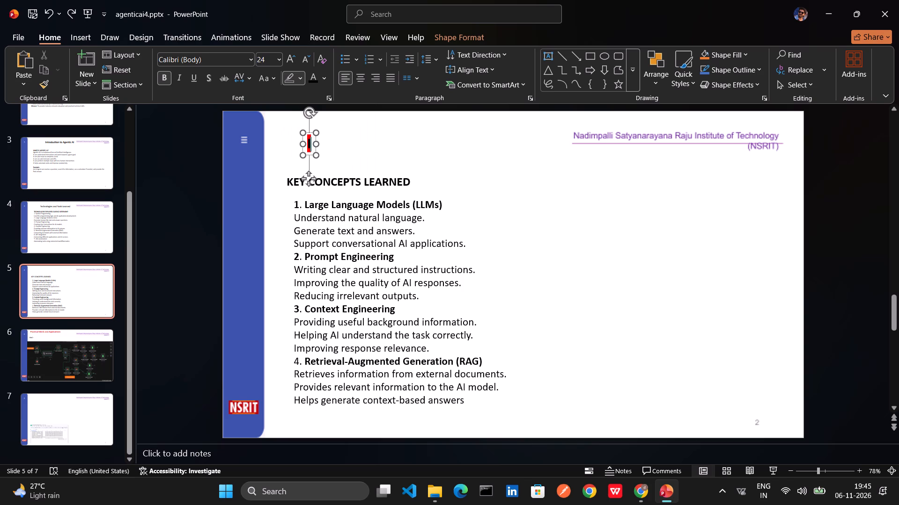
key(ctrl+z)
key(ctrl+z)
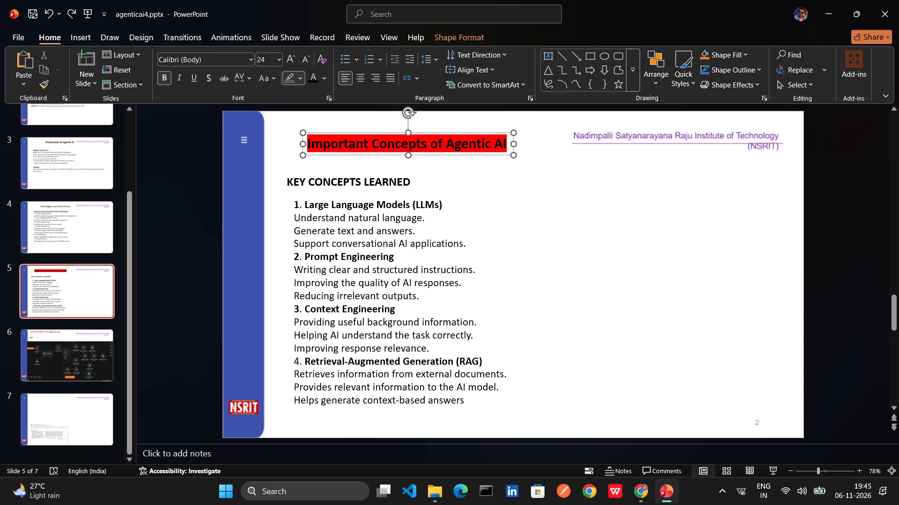
Remove the highlight from the whole "Important Concepts of Agentic AI" title on slide 5.
click(293, 80)
click(304, 78)
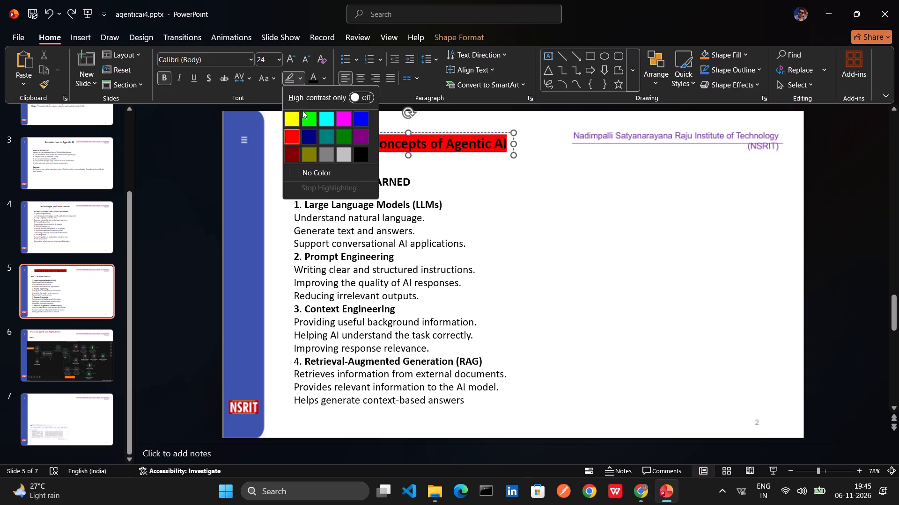
click(295, 171)
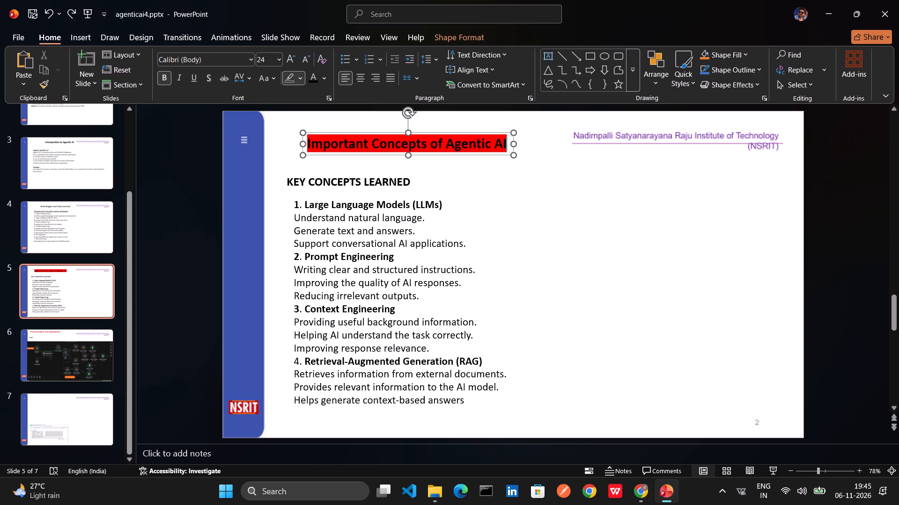
click(346, 144)
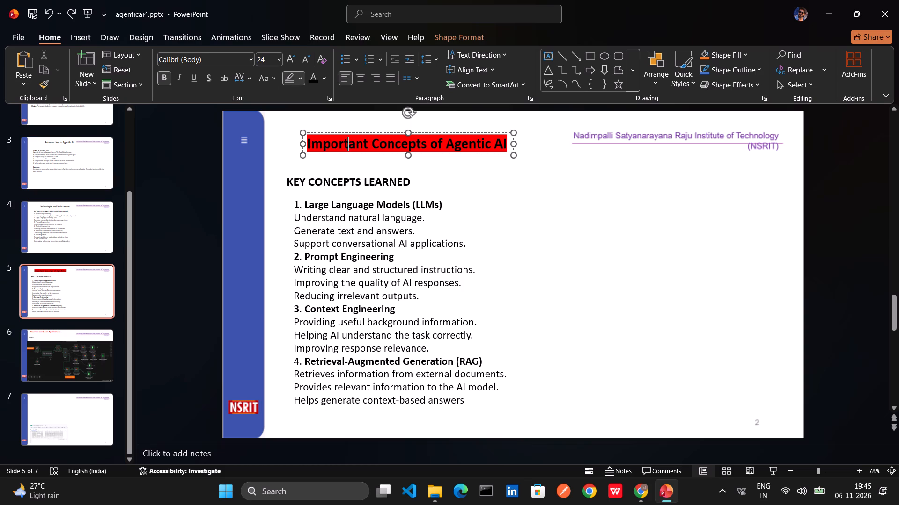
click(508, 144)
drag(506, 144, 326, 137)
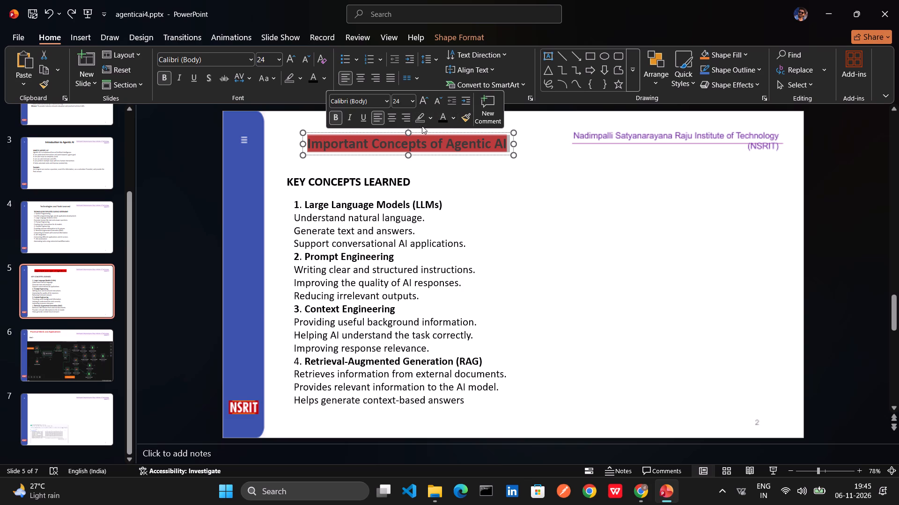
click(420, 120)
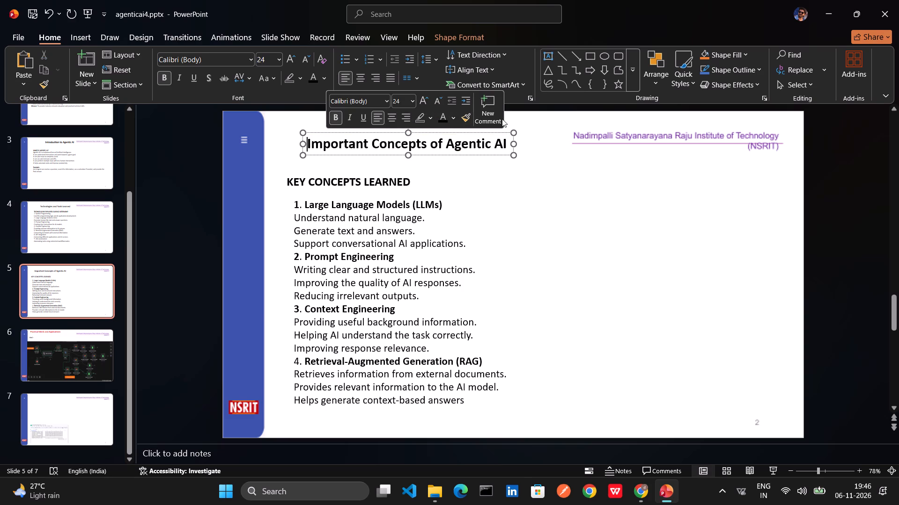
Colour the "Important Concepts of Agentic AI" title text with the standard dark red.
drag(506, 142, 308, 142)
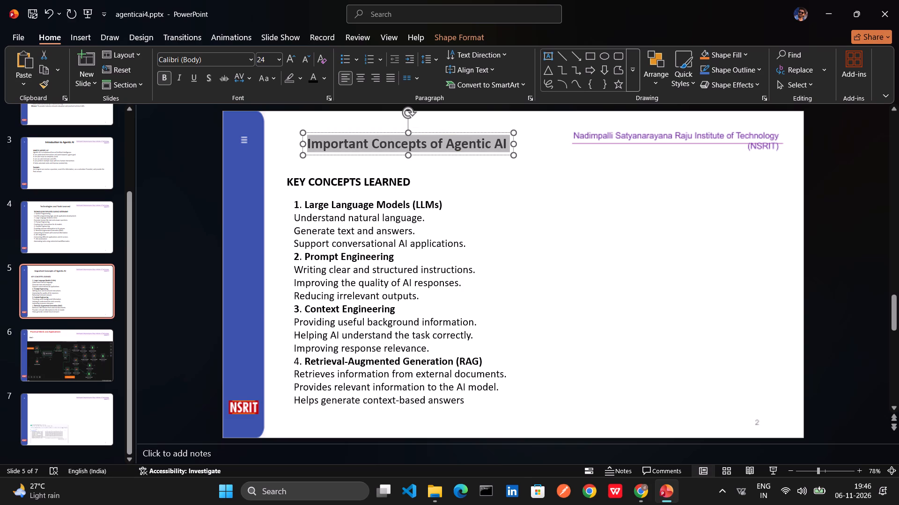
drag(308, 142, 306, 141)
click(311, 79)
click(326, 75)
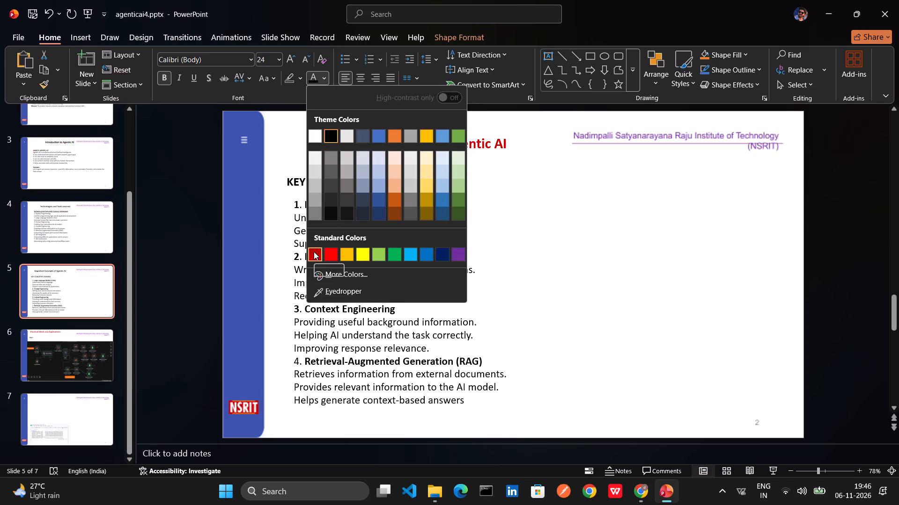
click(314, 252)
click(494, 175)
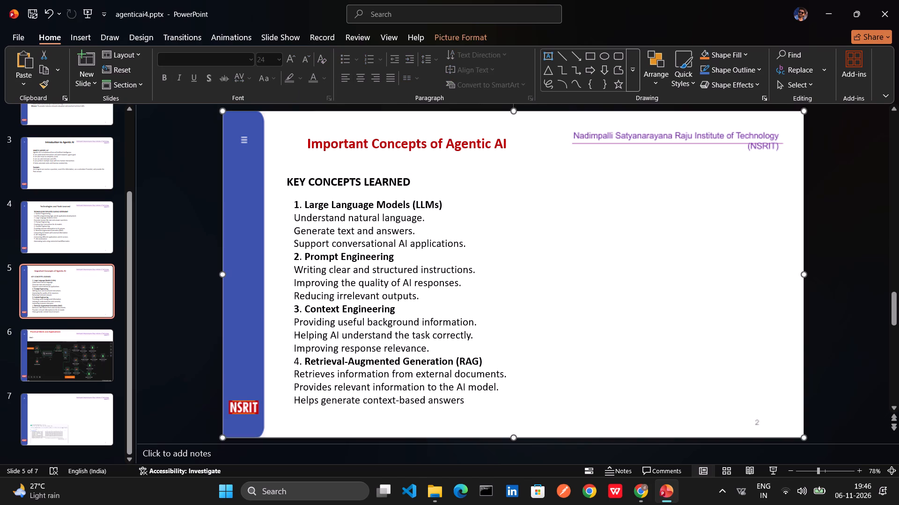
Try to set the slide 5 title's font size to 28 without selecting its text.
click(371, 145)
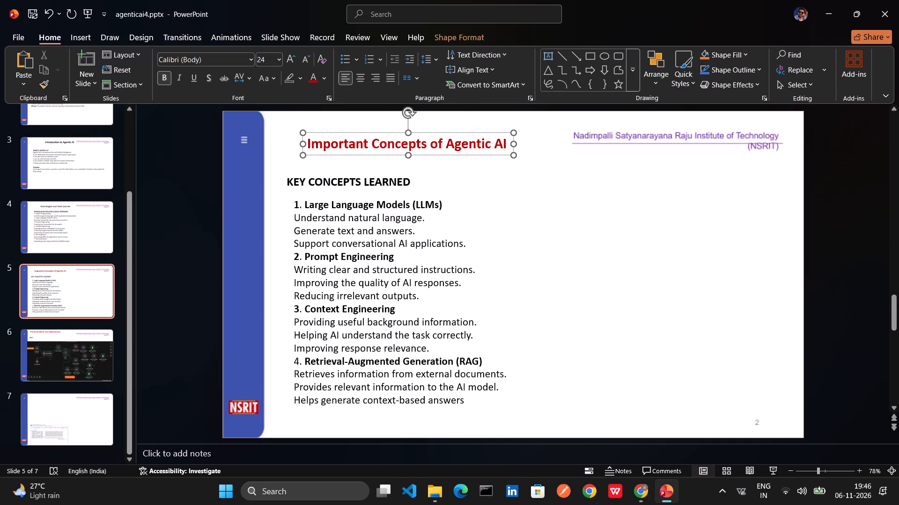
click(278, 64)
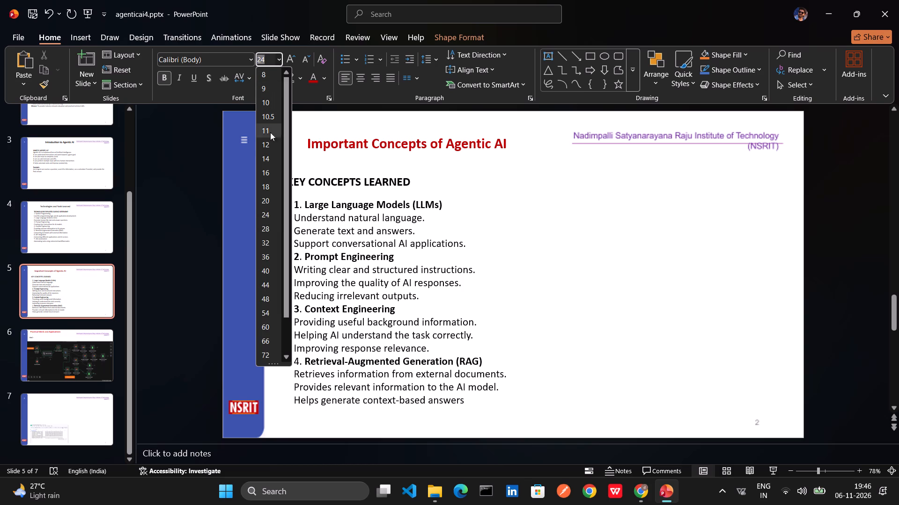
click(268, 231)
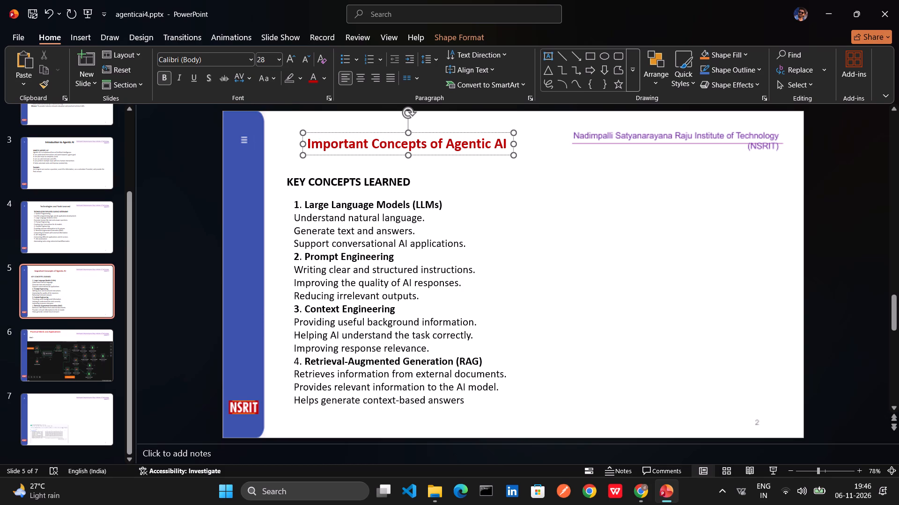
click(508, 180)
Move the slide 5 title slightly down and toward the blue side band, aligning its left edge with the "KEY CONCEPTS LEARNED" heading.
click(443, 151)
drag(364, 134, 340, 142)
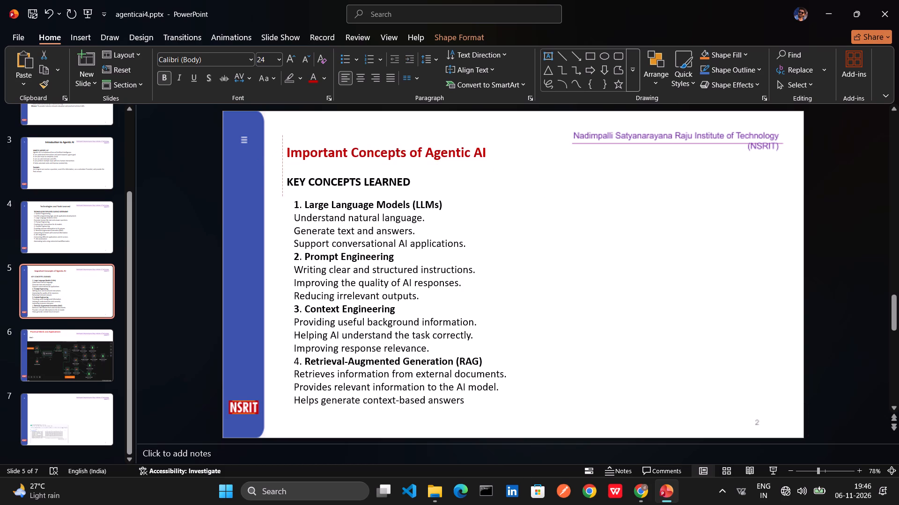
drag(340, 142, 340, 141)
click(451, 186)
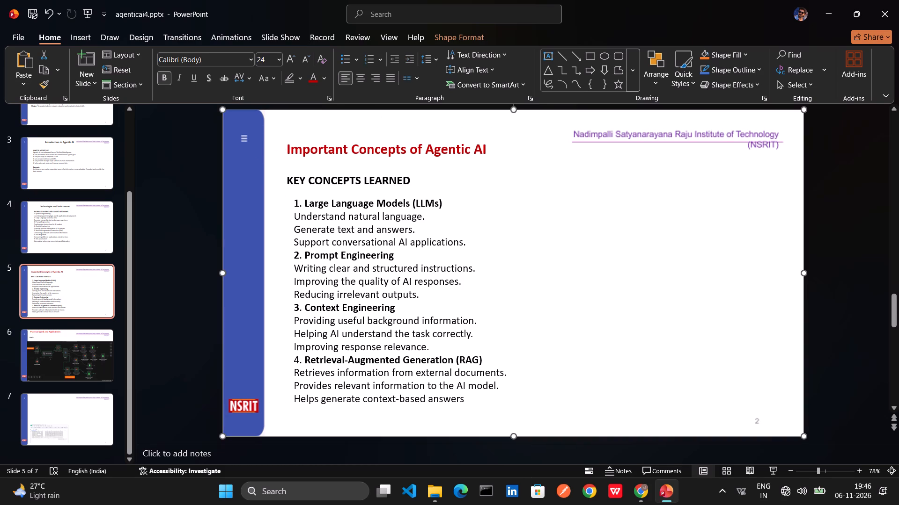
click(90, 305)
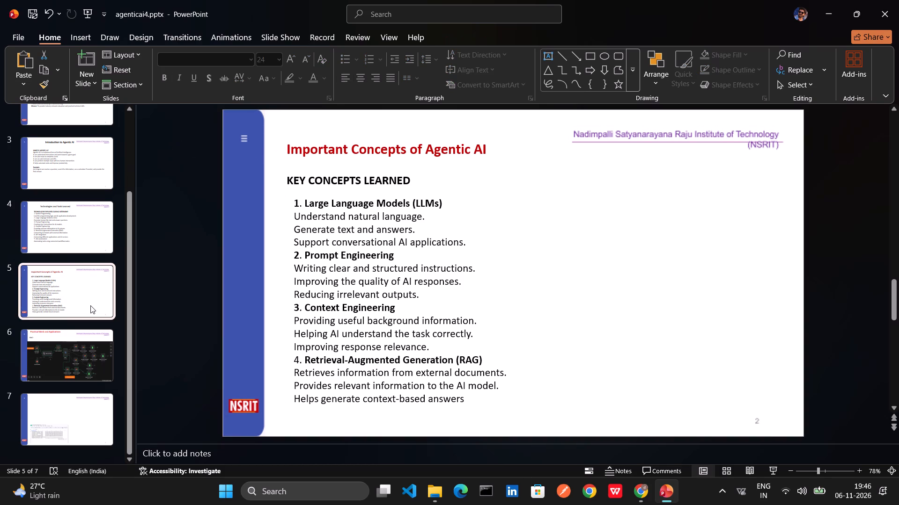
Colour the two-line "SUMMER INTERNSHIP – I / B. Tech 2023 Admitted Batch - Review-1" heading on slide 1 standard red and make it bold.
click(73, 353)
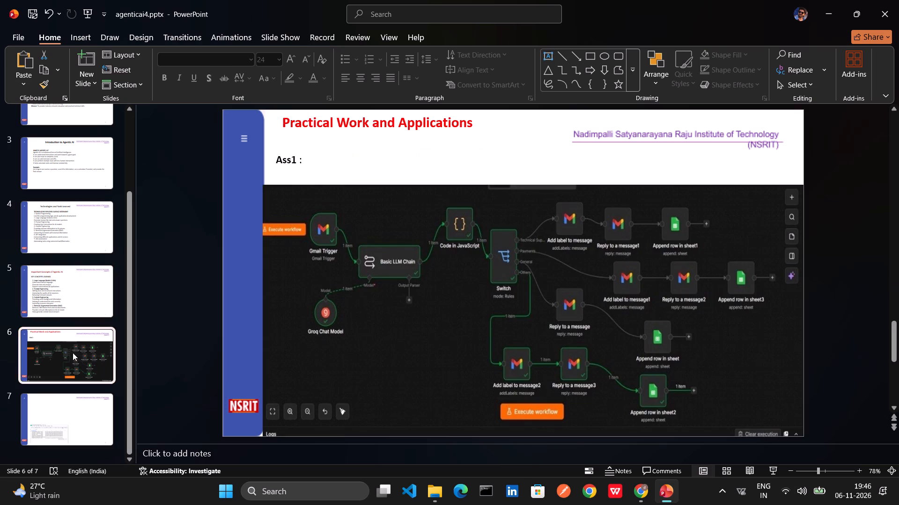
scroll(92, 223, up, 8)
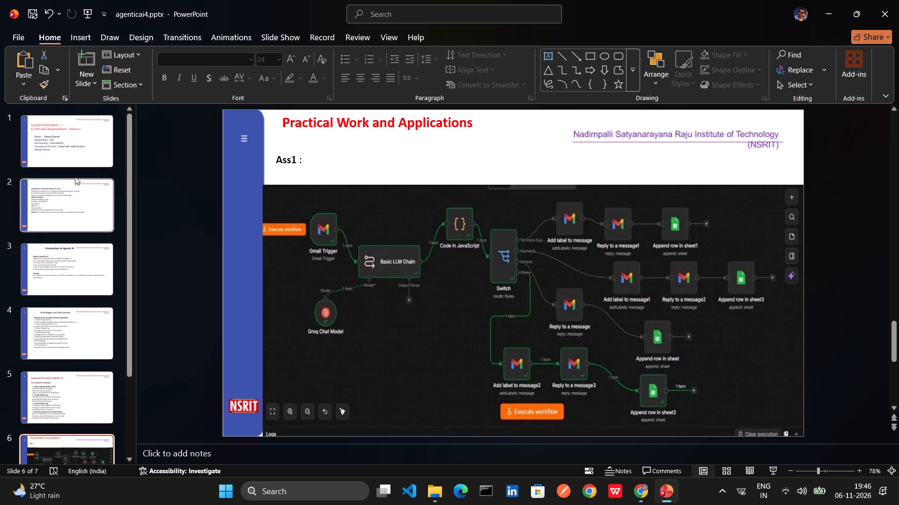
click(98, 145)
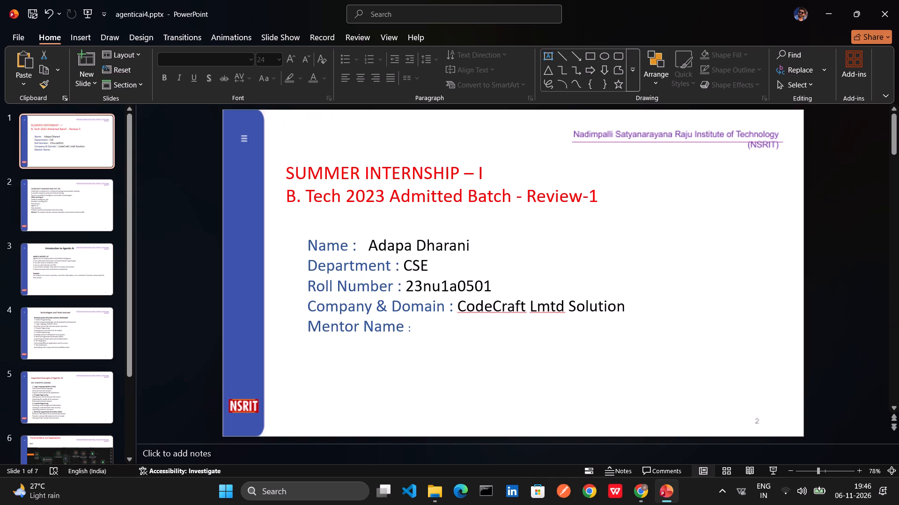
drag(286, 169, 566, 195)
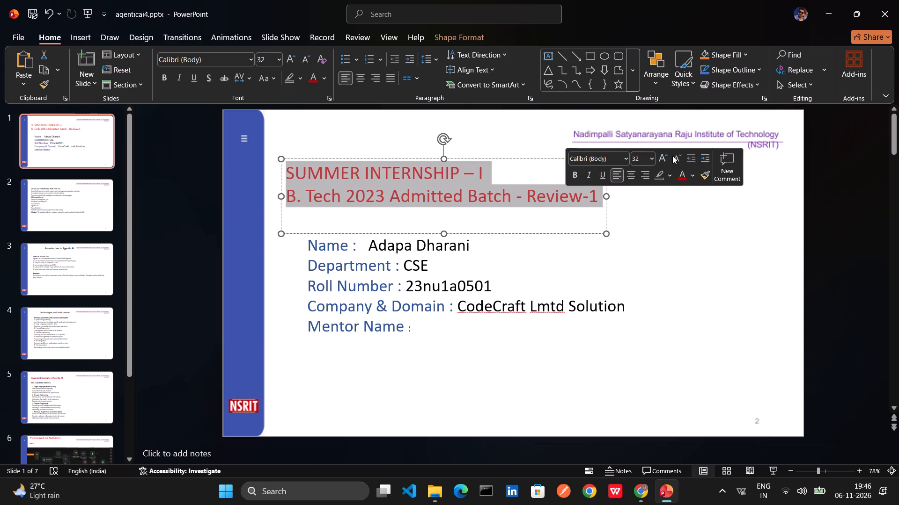
click(681, 174)
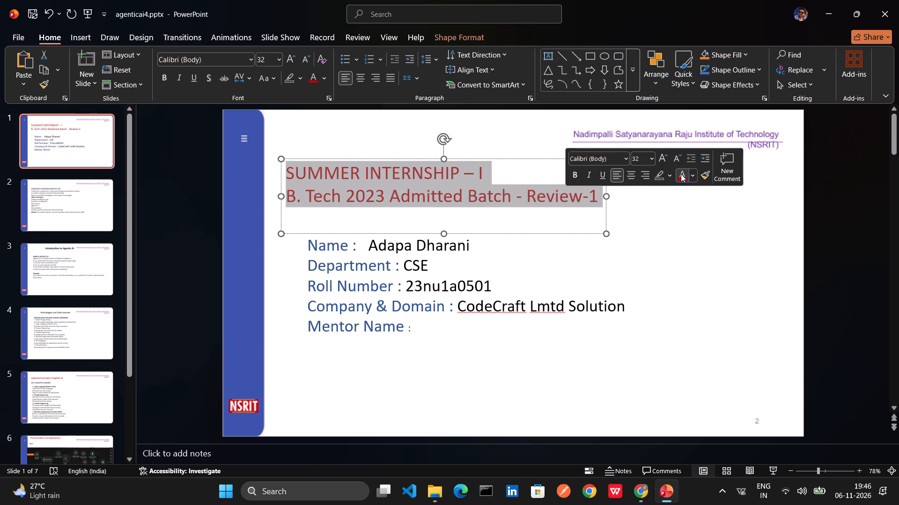
click(691, 177)
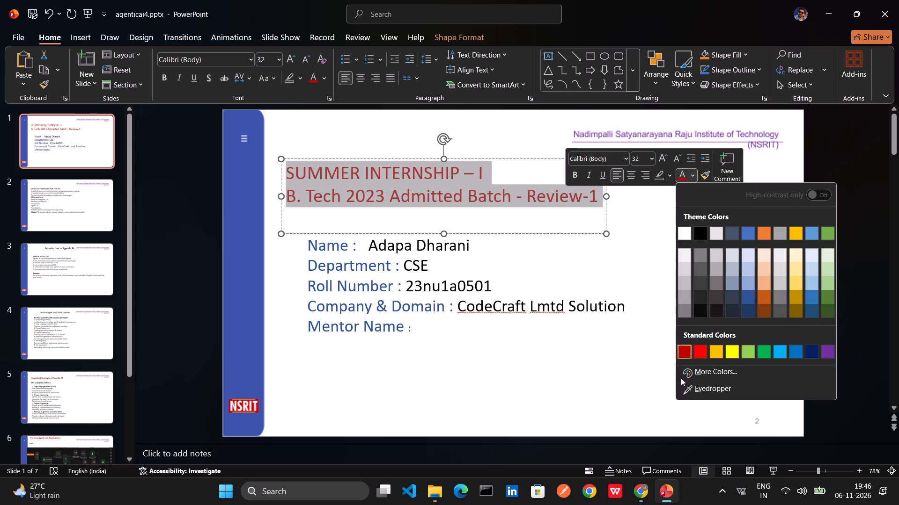
click(702, 351)
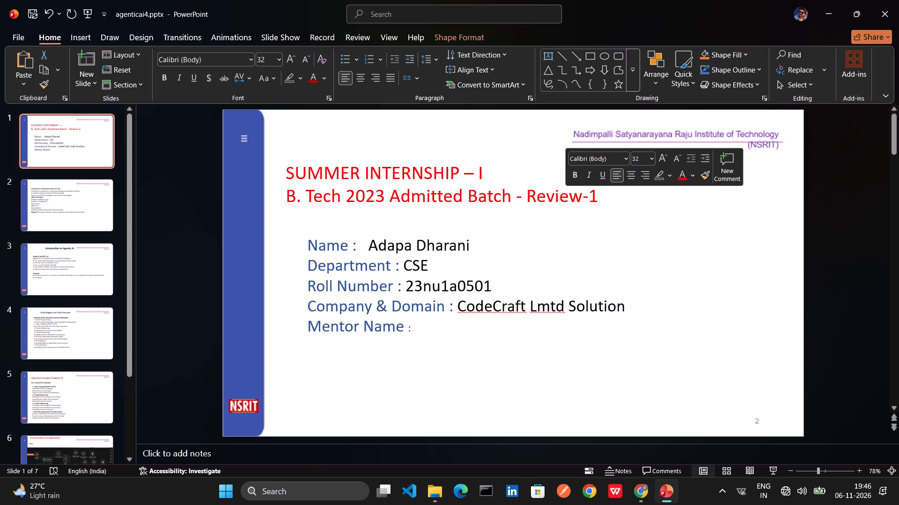
click(581, 171)
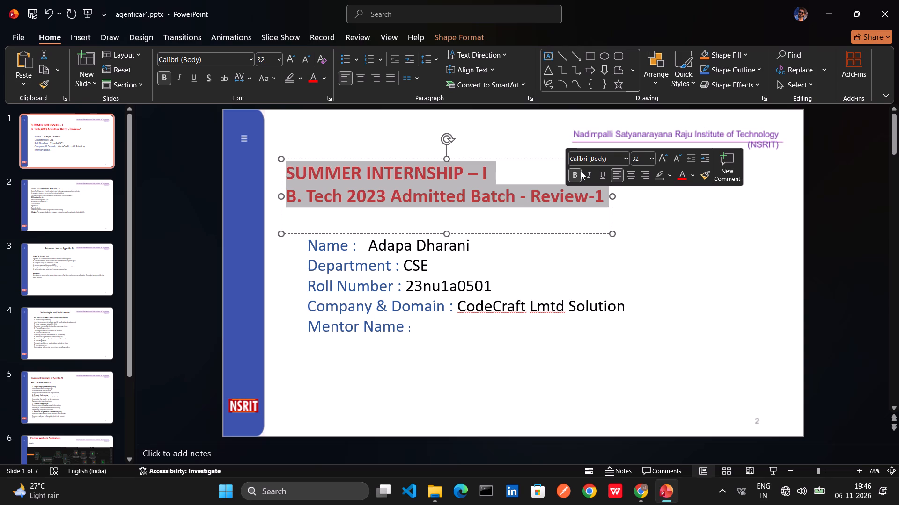
click(617, 269)
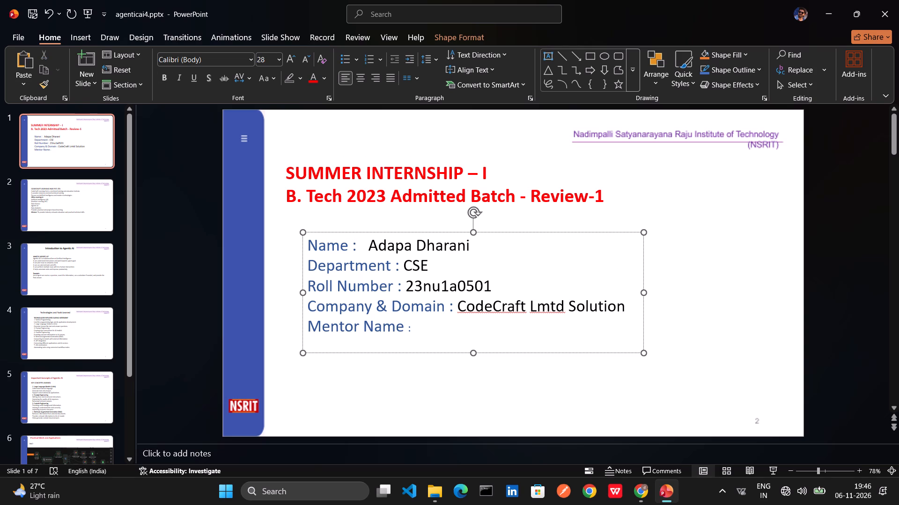
Set the "CODECRAFT LEARNING HUB PVT. LTD." heading on slide 2 to font size 28 and colour it red.
click(54, 216)
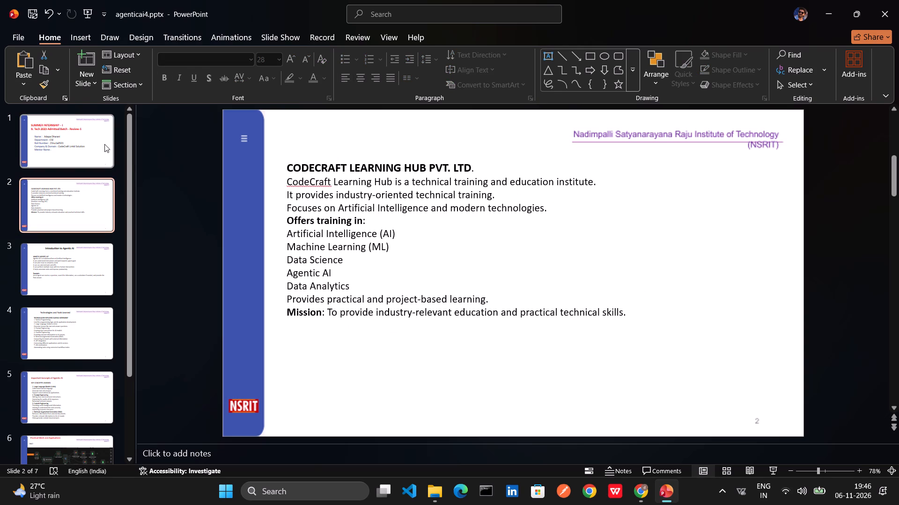
drag(287, 167, 476, 169)
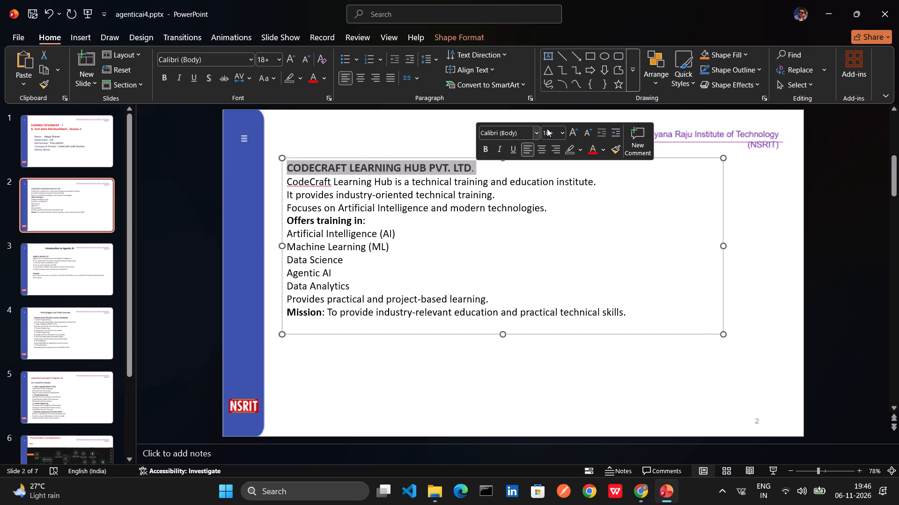
click(564, 131)
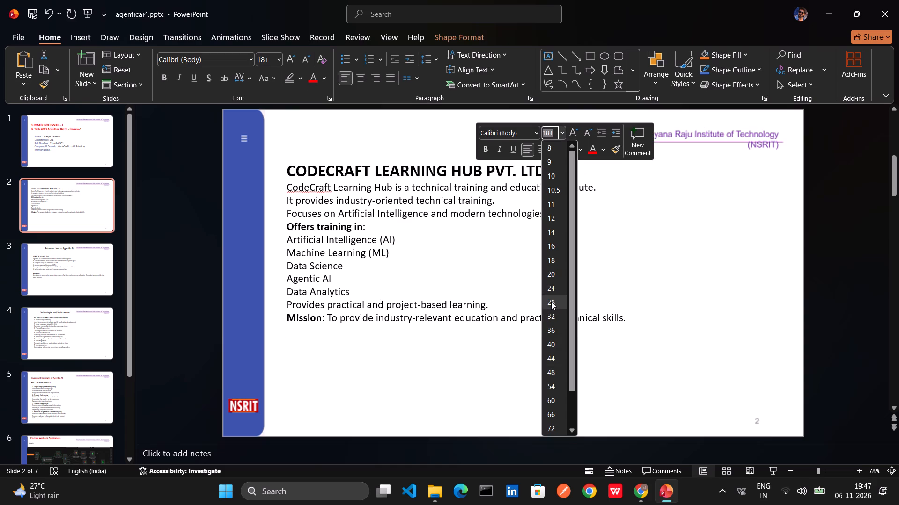
click(551, 302)
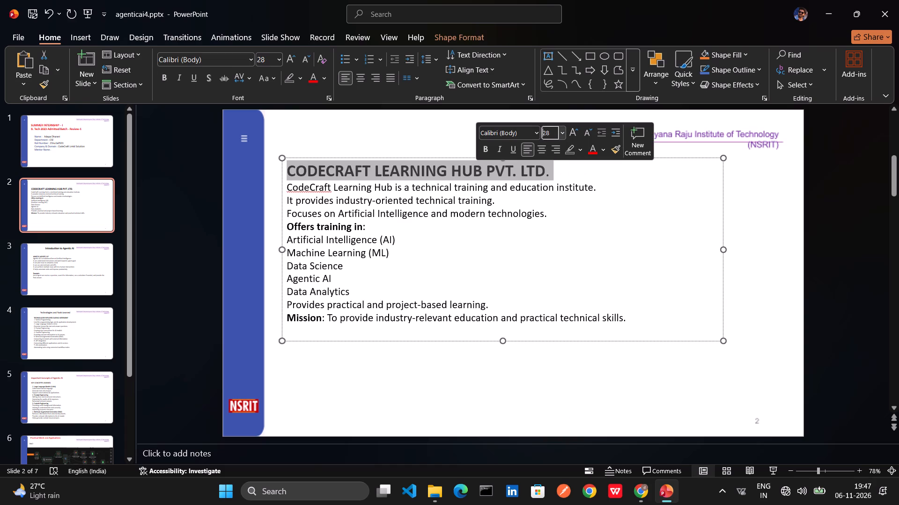
click(590, 154)
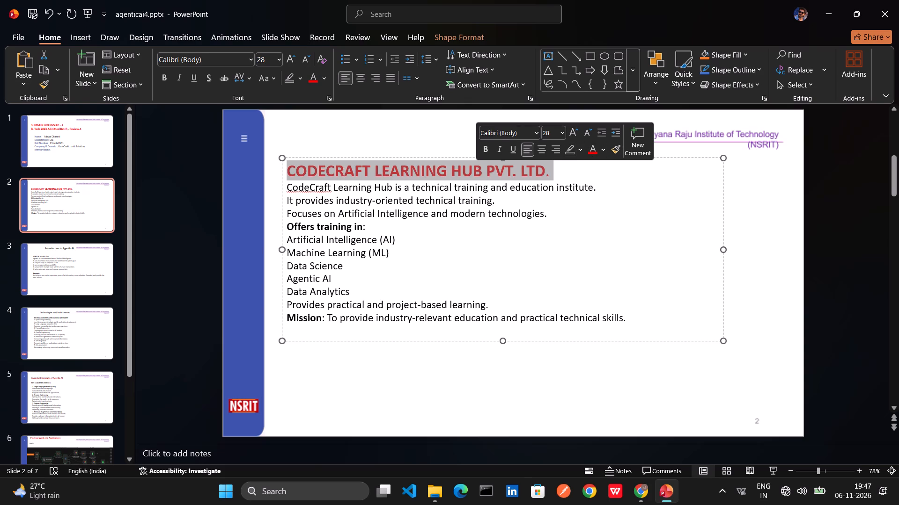
click(449, 239)
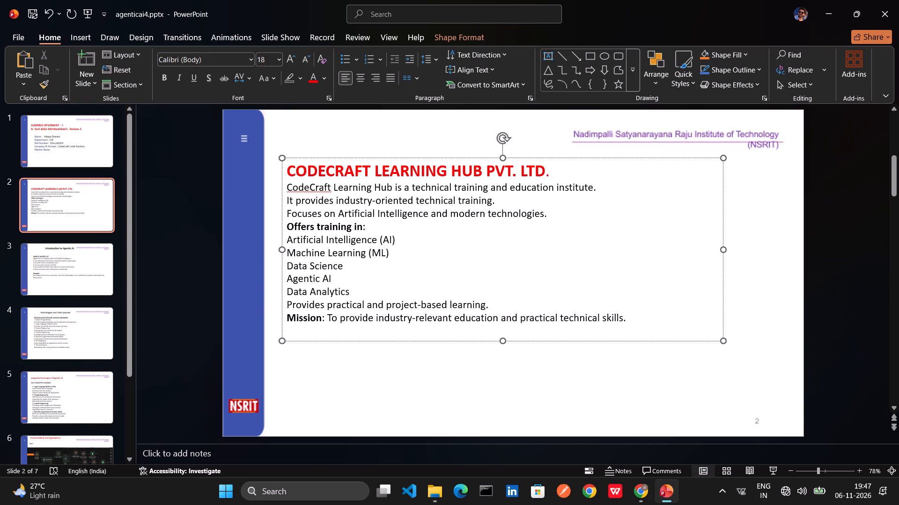
click(558, 174)
Set all the slide 2 body text below the heading, through the Mission line, to font size 24.
drag(287, 185, 341, 216)
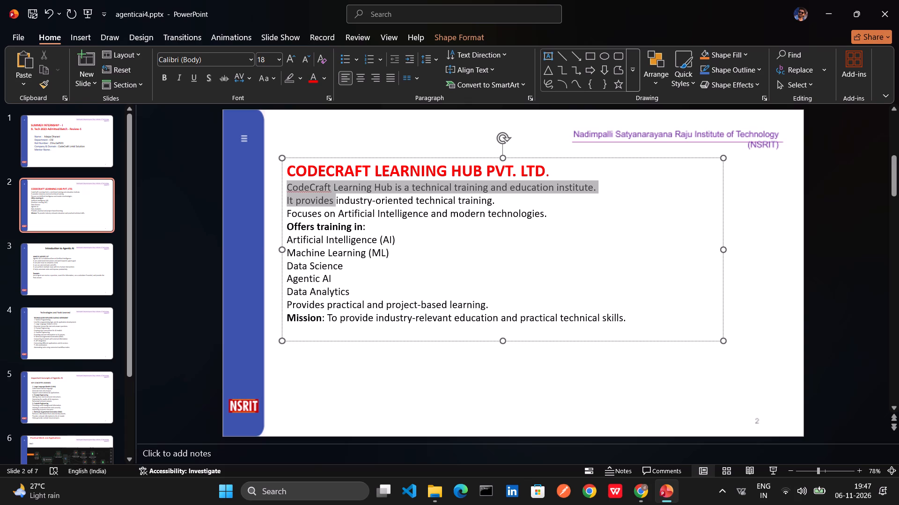
drag(341, 216, 565, 325)
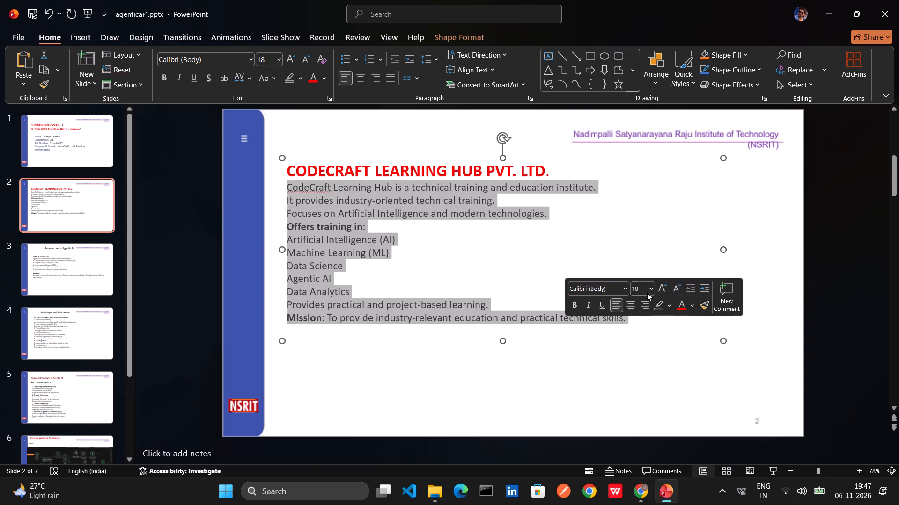
click(650, 287)
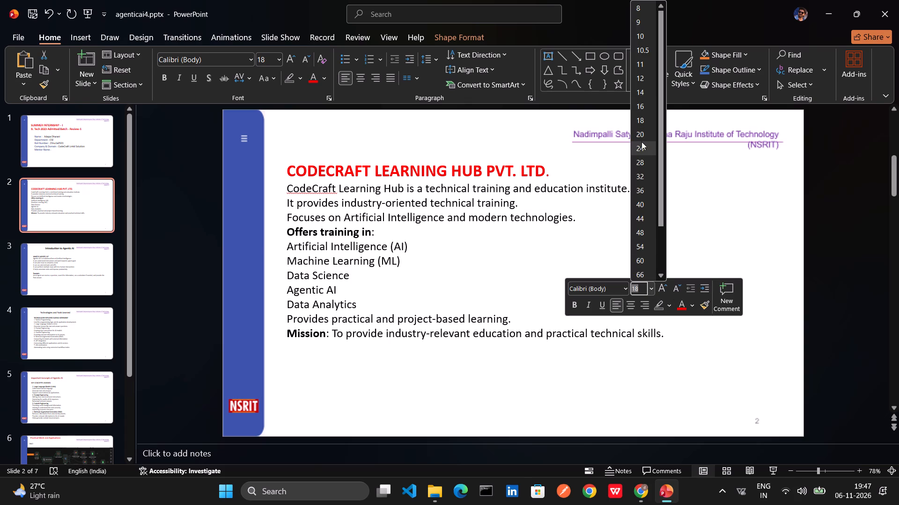
click(641, 144)
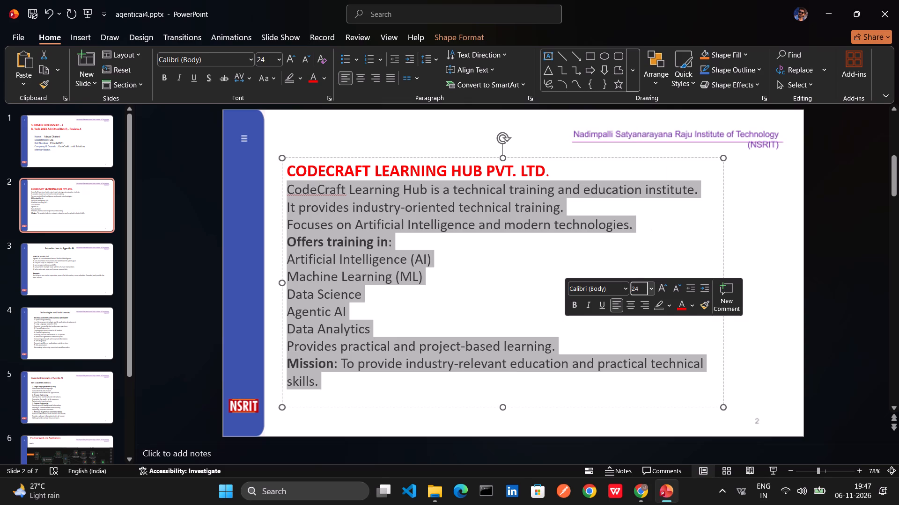
Insert a blank line between the slide 2 heading and its body text.
click(550, 169)
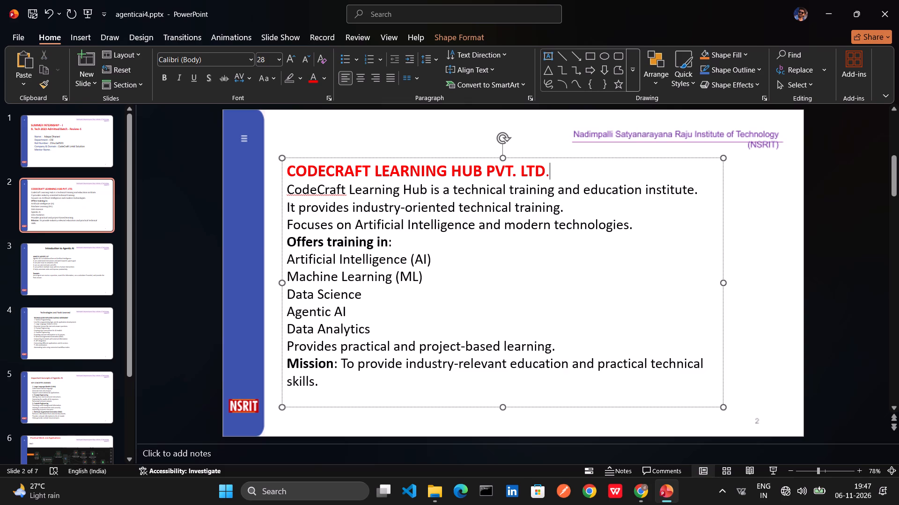
key(Return)
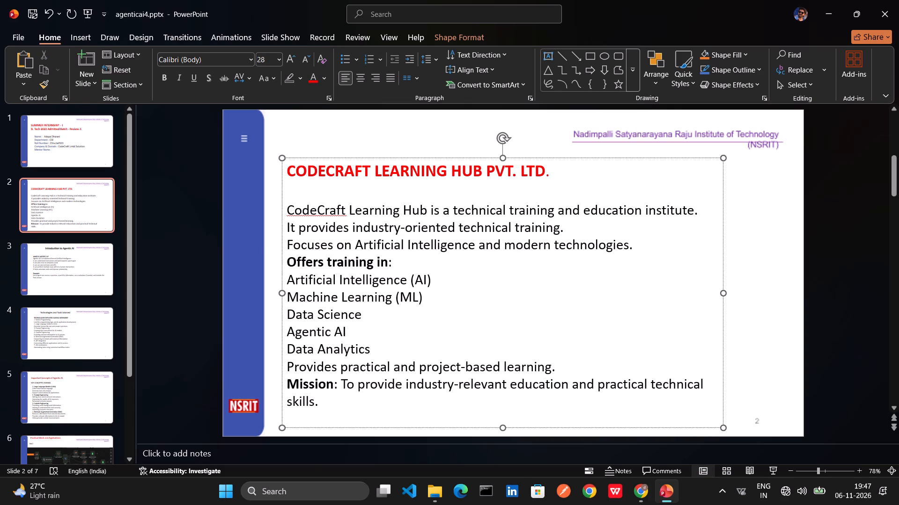
Move the slide 2 text box slightly upward, keeping its left edge in nearly the same place.
drag(376, 158, 378, 136)
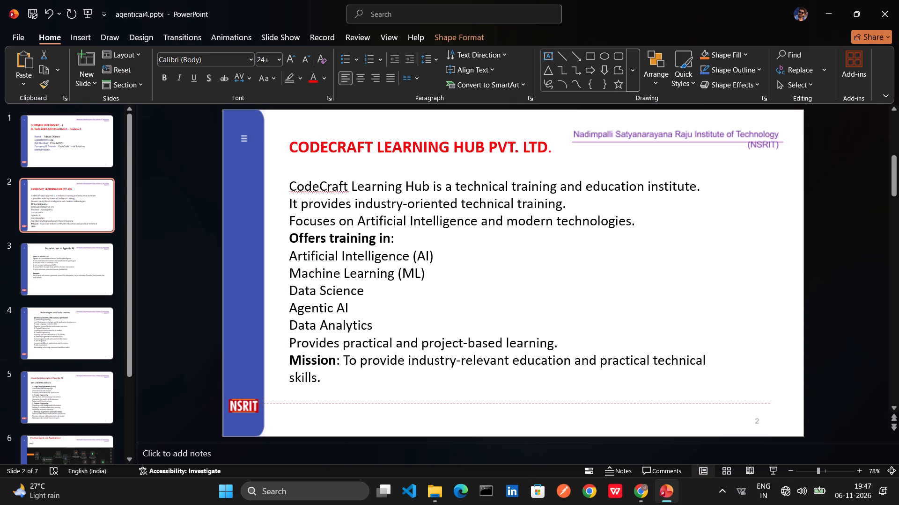
drag(378, 136, 375, 142)
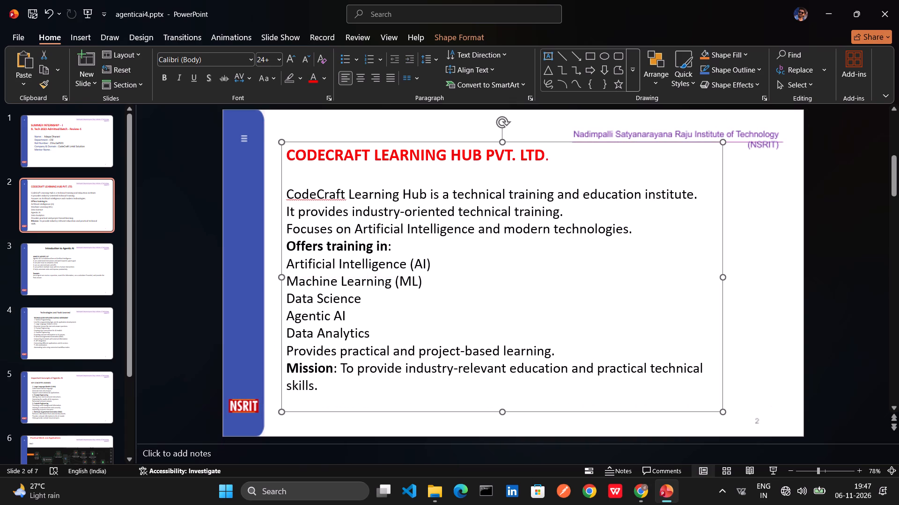
click(531, 242)
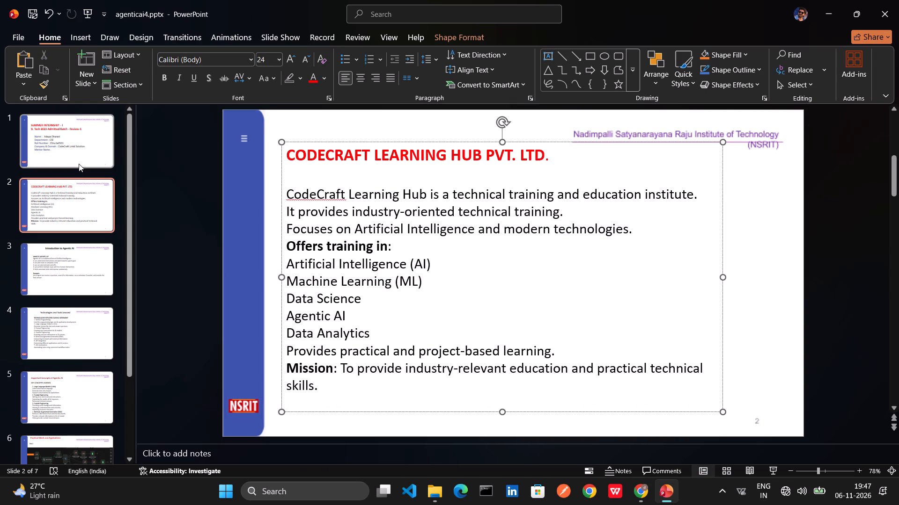
Colour the "Introduction to Agentic AI" title on slide 3 red.
click(78, 162)
click(84, 206)
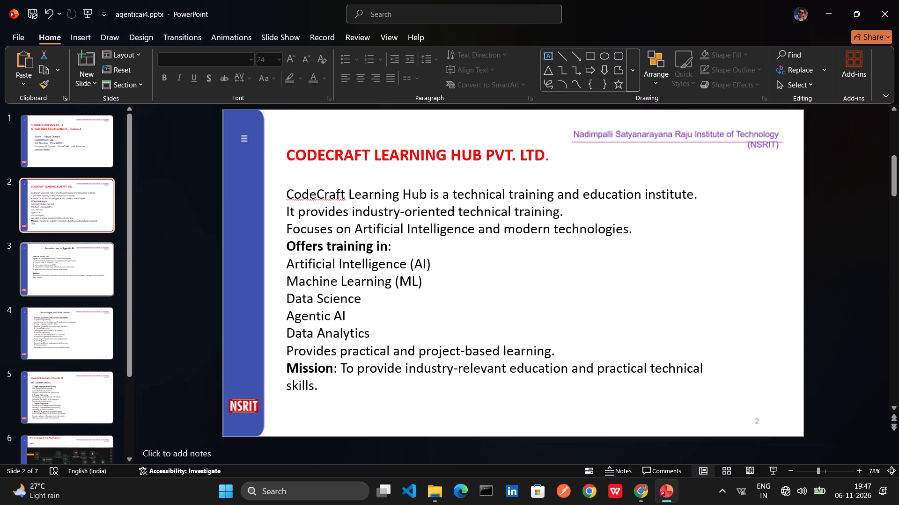
click(48, 274)
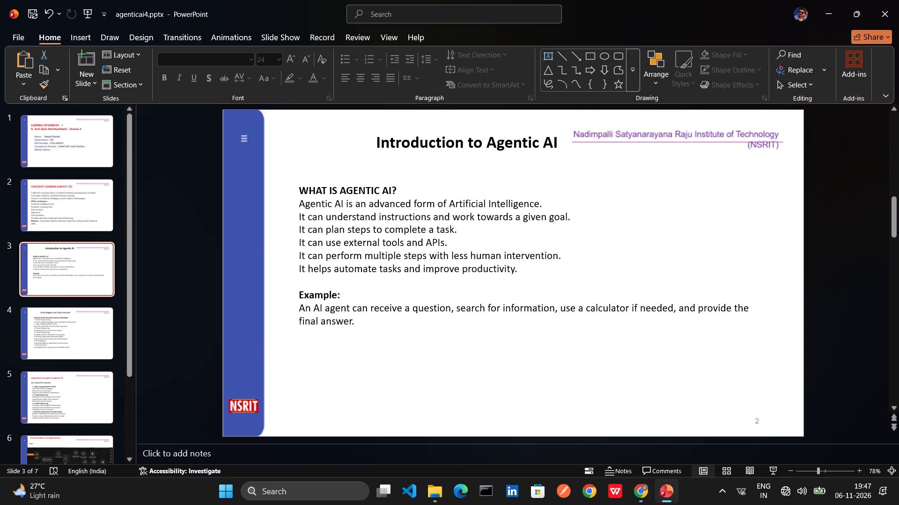
drag(377, 140, 438, 150)
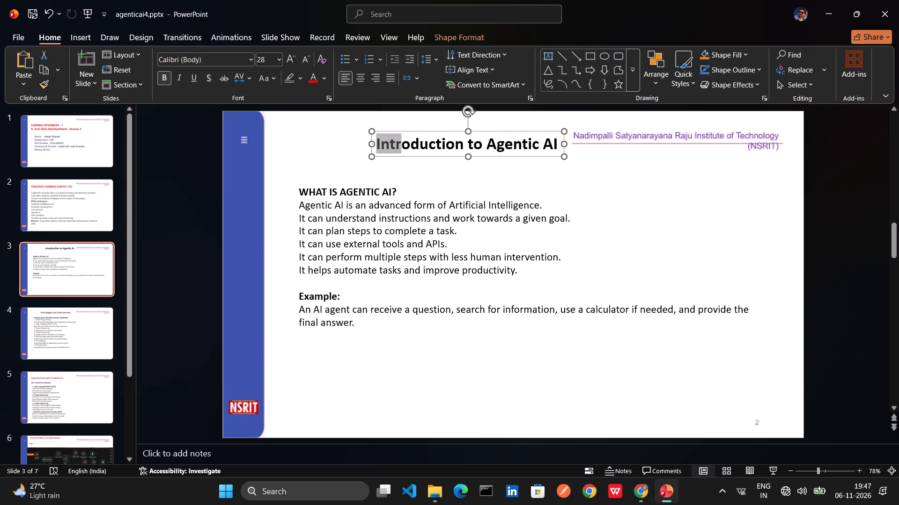
drag(438, 150, 557, 147)
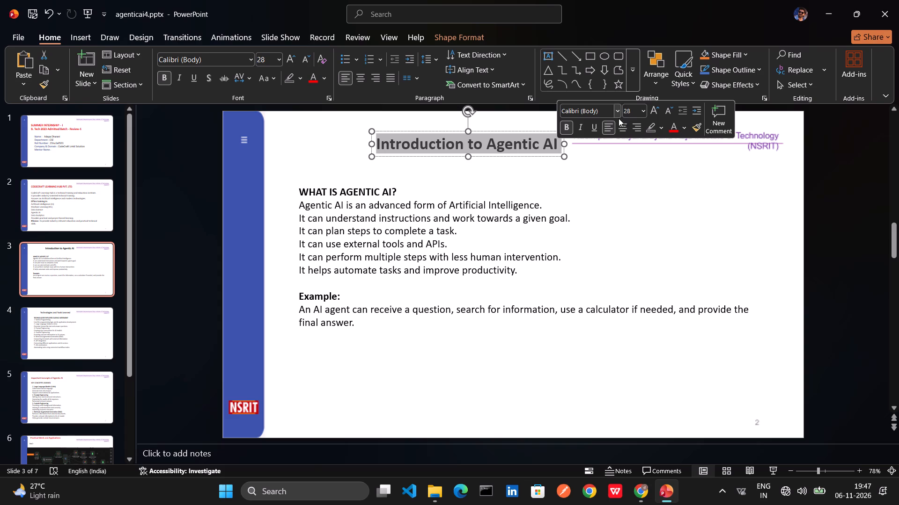
click(674, 130)
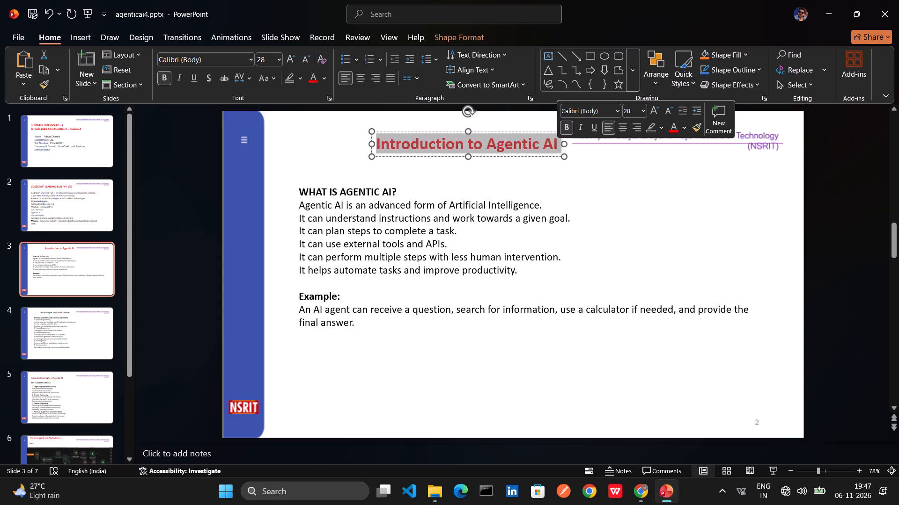
Colour the "Technologies and Tools Learned" title on slide 4 red and set its font size to 28.
click(74, 336)
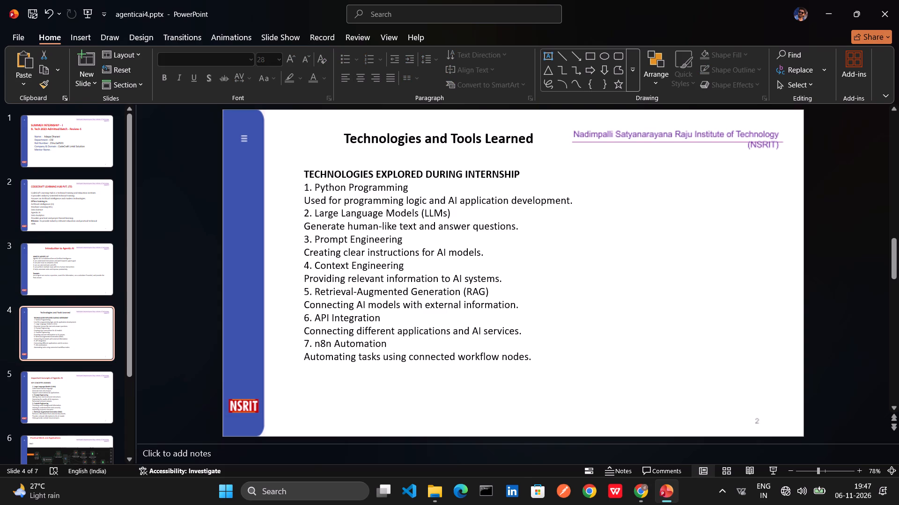
drag(345, 140, 524, 142)
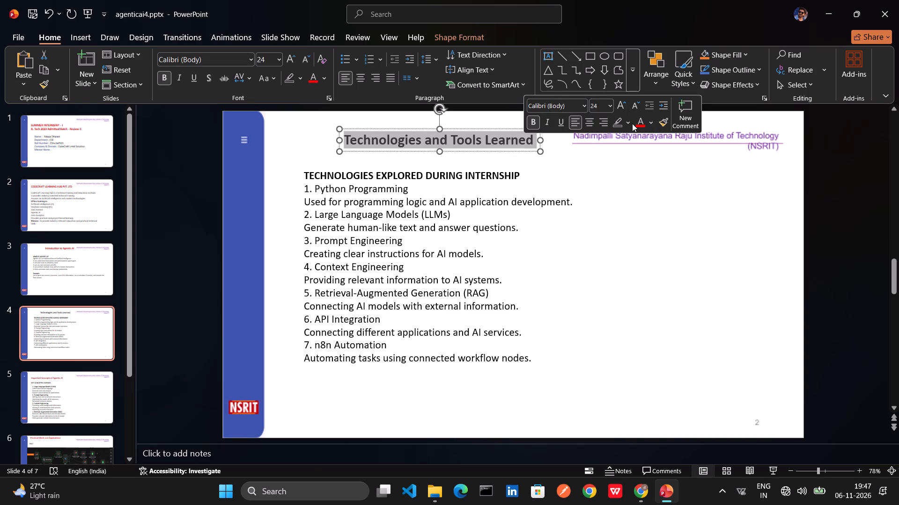
click(639, 123)
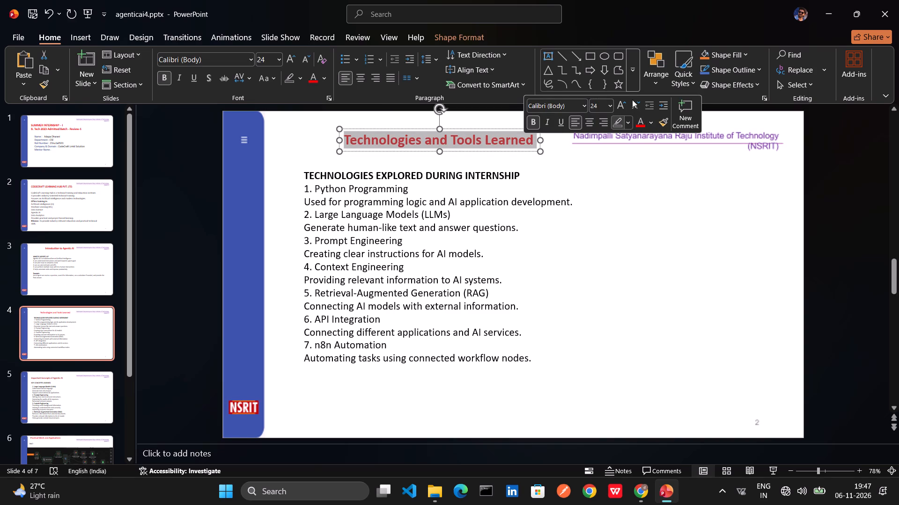
click(609, 105)
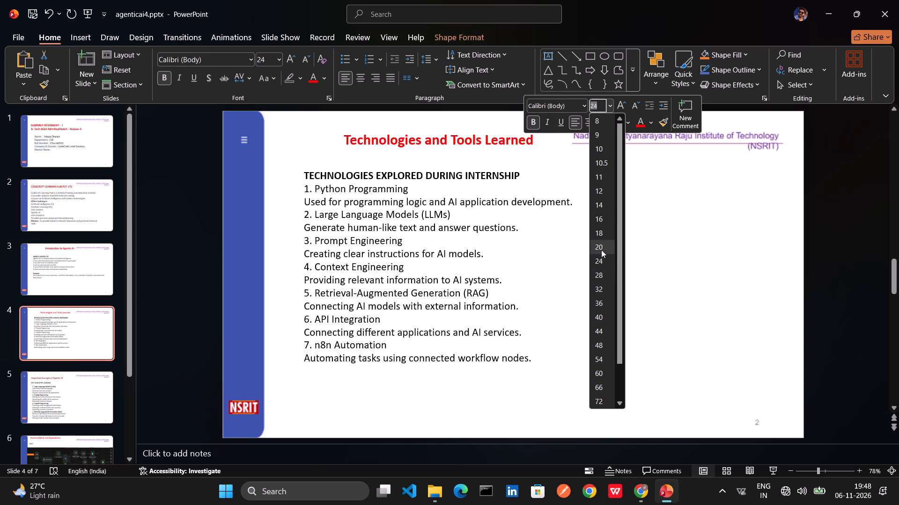
click(598, 275)
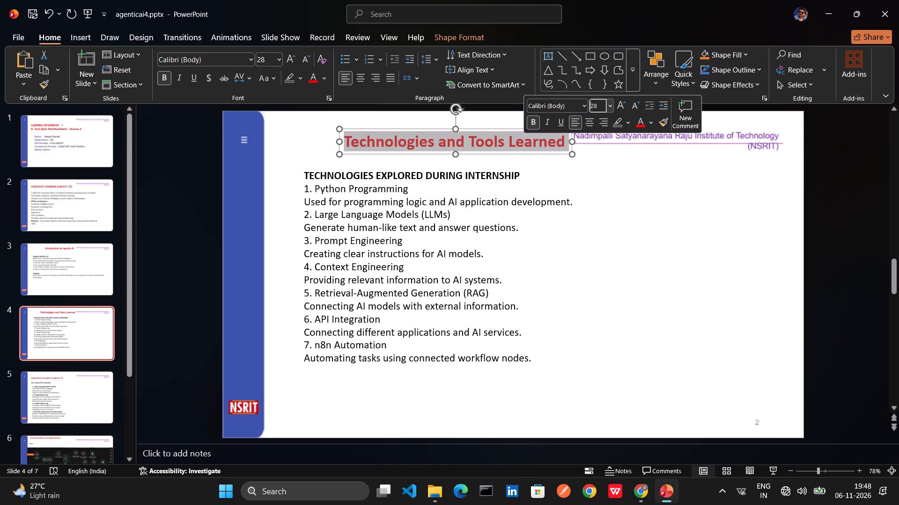
Move the "Technologies and Tools Learned" title on slide 4 so its left edge aligns with the body text.
click(436, 123)
click(431, 145)
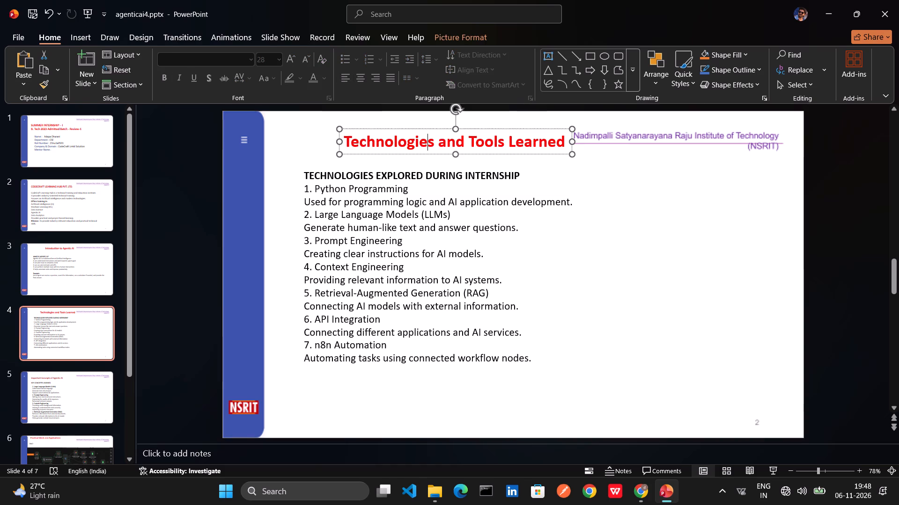
drag(443, 129, 417, 127)
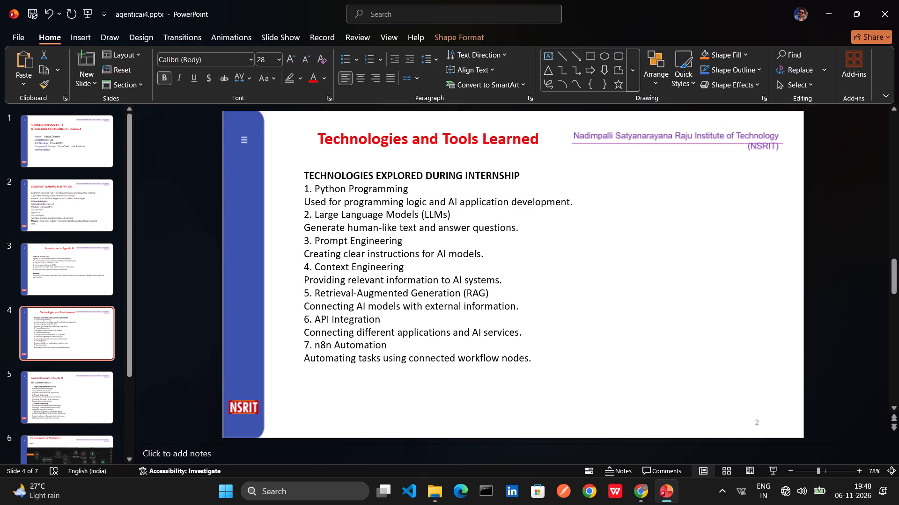
drag(417, 127, 405, 132)
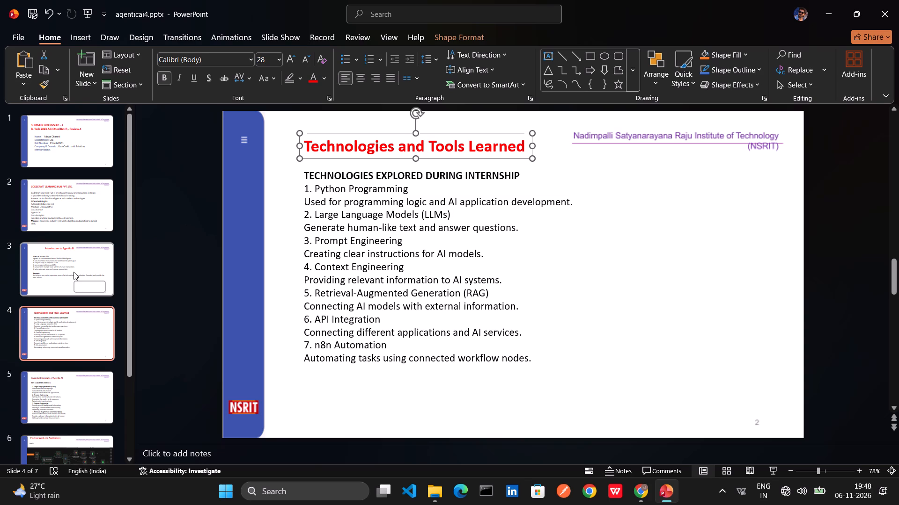
Move the "Introduction to Agentic AI" title on slide 3 leftward to line up approximately with the body text's left edge.
click(74, 272)
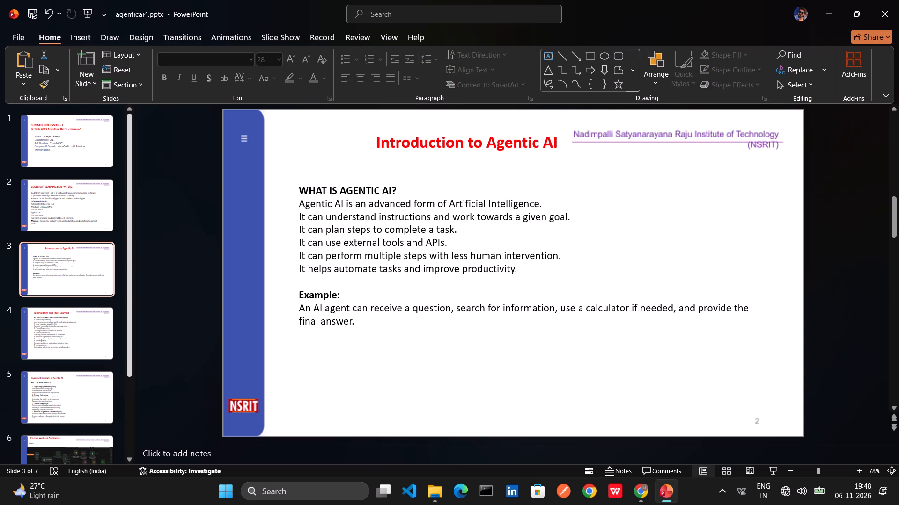
click(445, 149)
click(449, 129)
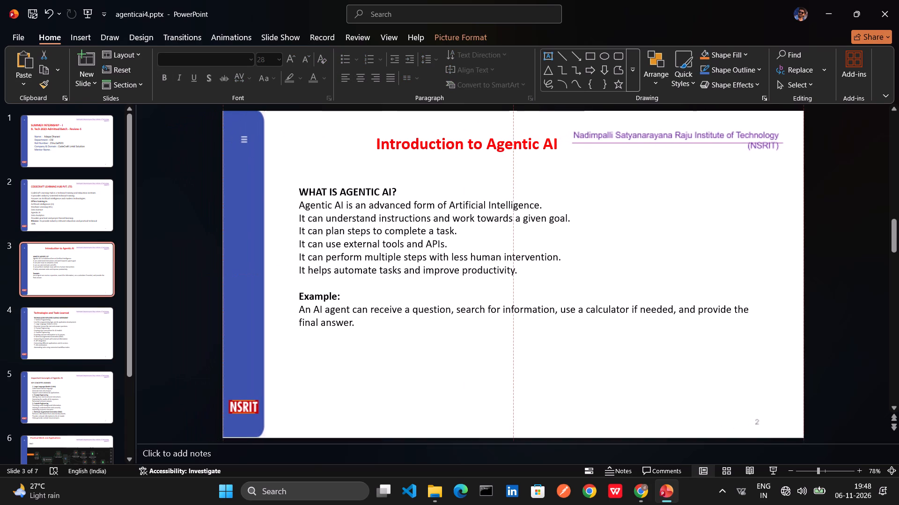
click(464, 147)
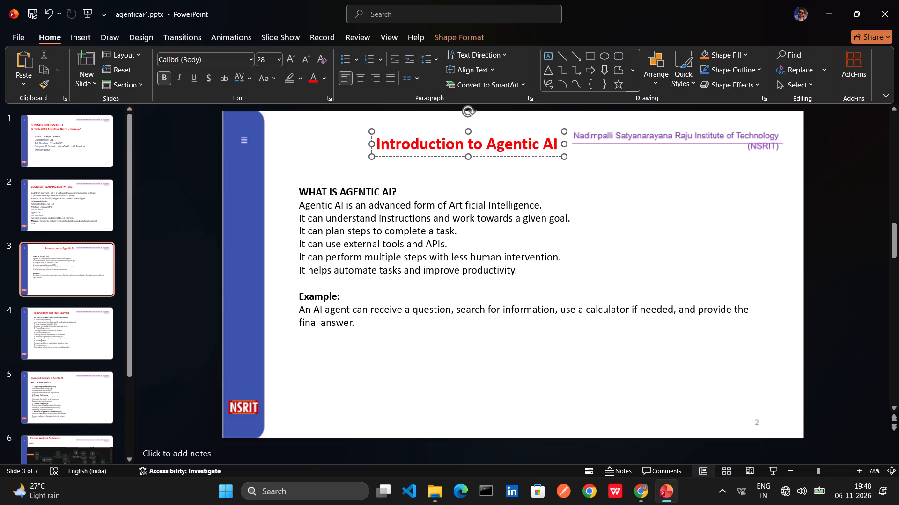
drag(452, 131, 389, 130)
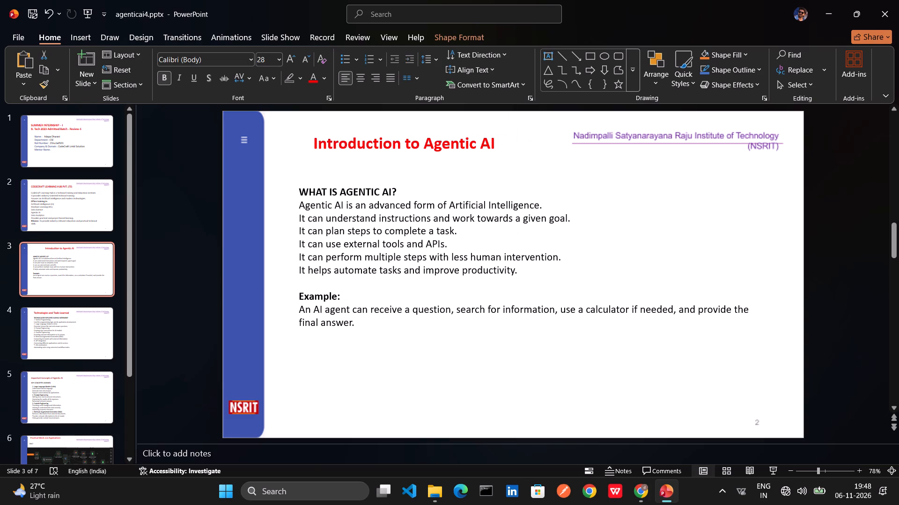
drag(389, 130, 378, 133)
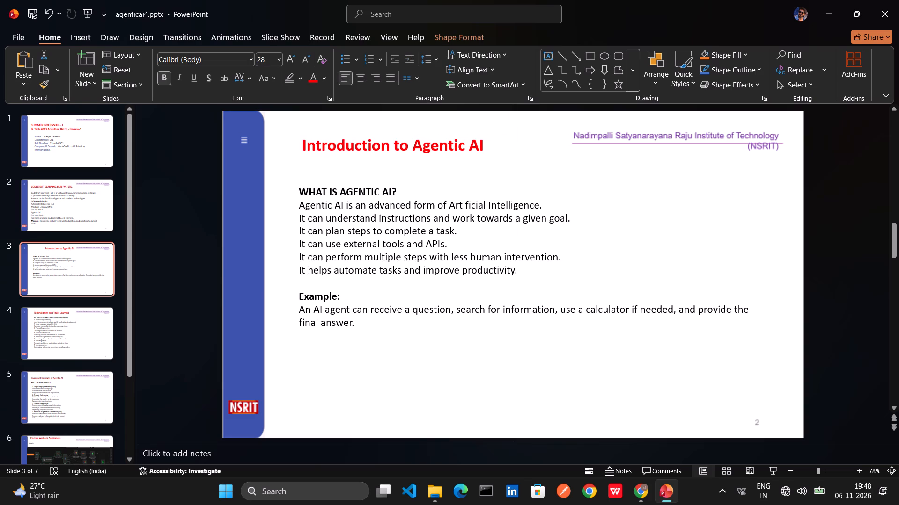
click(417, 182)
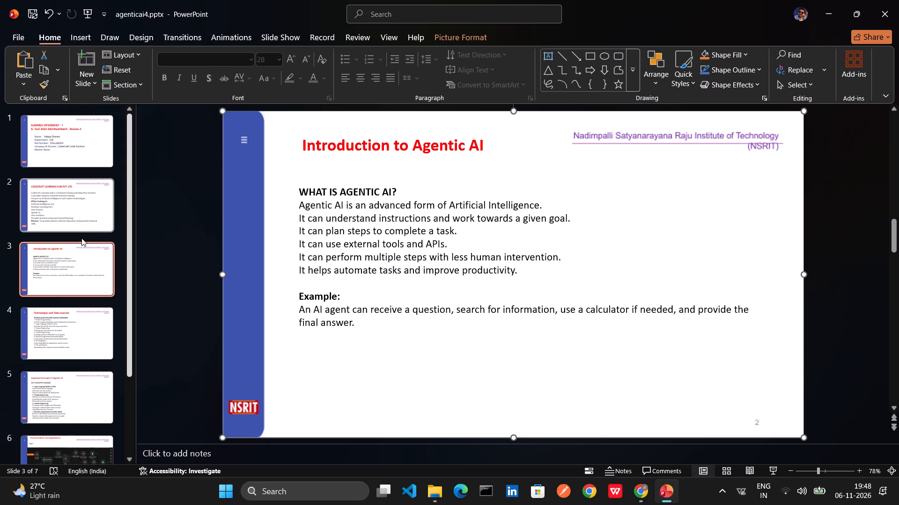
Set the numbered list and the "TECHNOLOGIES EXPLORED DURING INTERNSHIP" heading on slide 4 to font size 20.
click(82, 326)
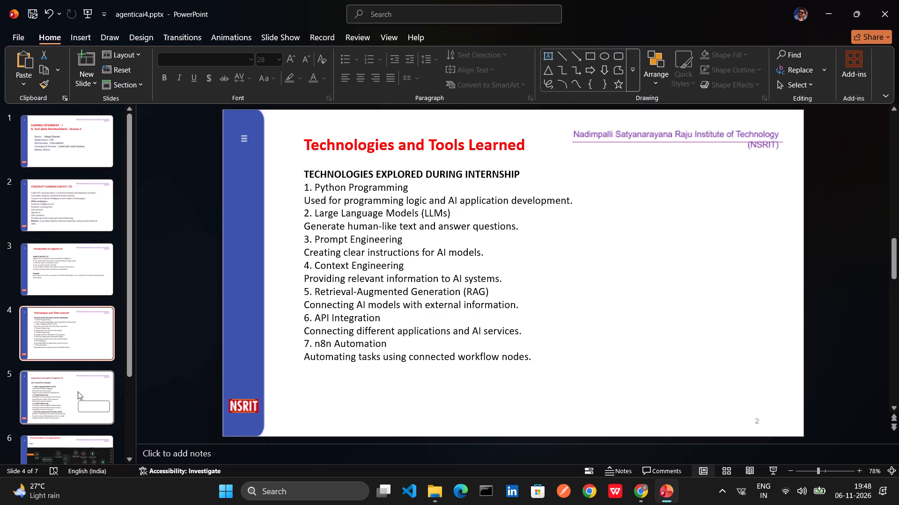
click(398, 255)
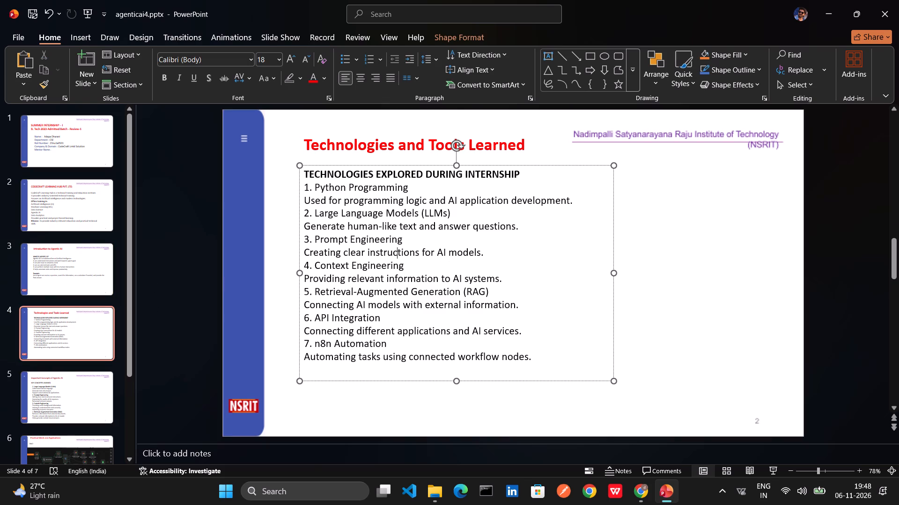
drag(304, 192, 499, 359)
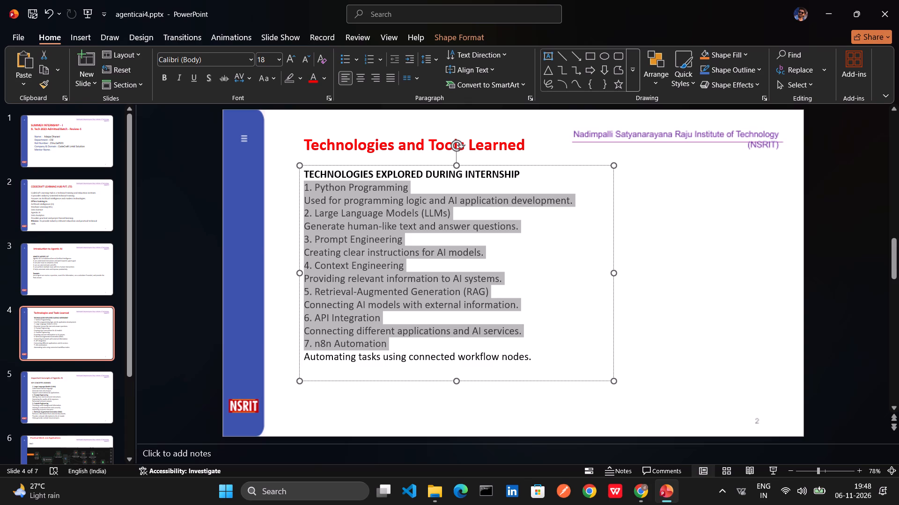
drag(499, 359, 521, 365)
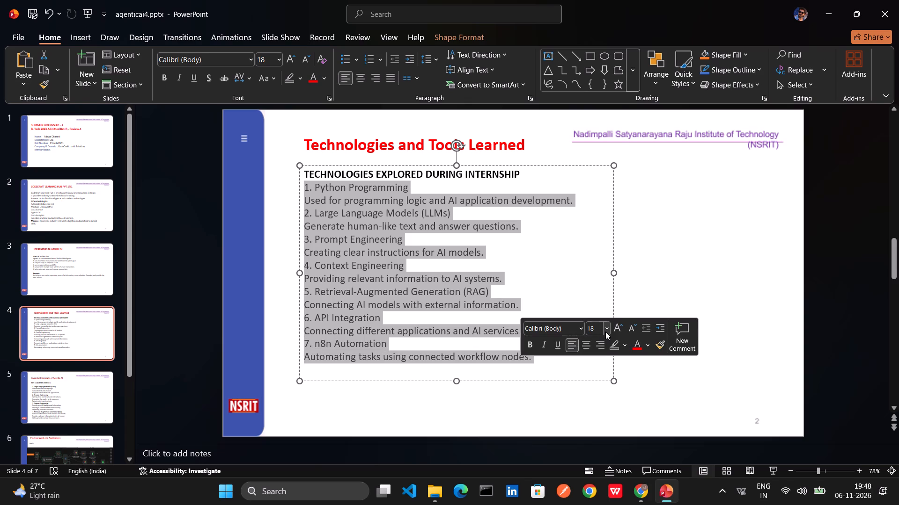
click(605, 332)
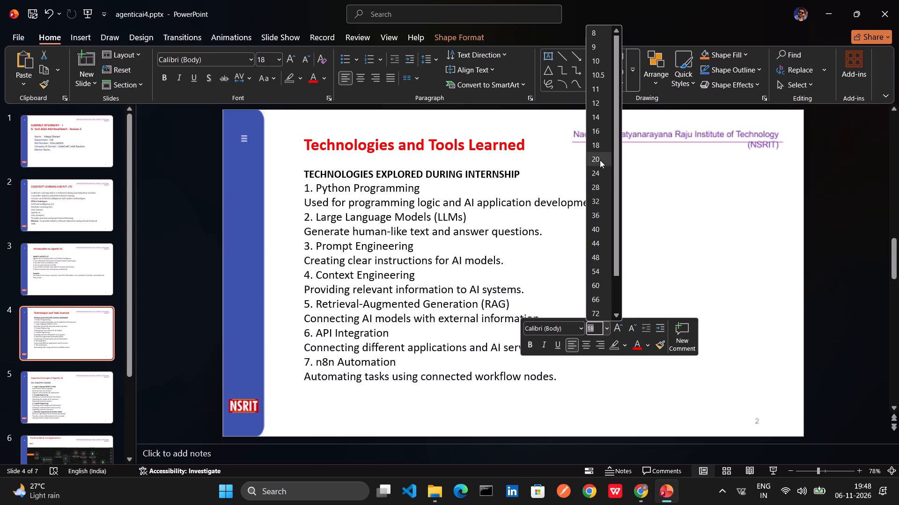
click(600, 160)
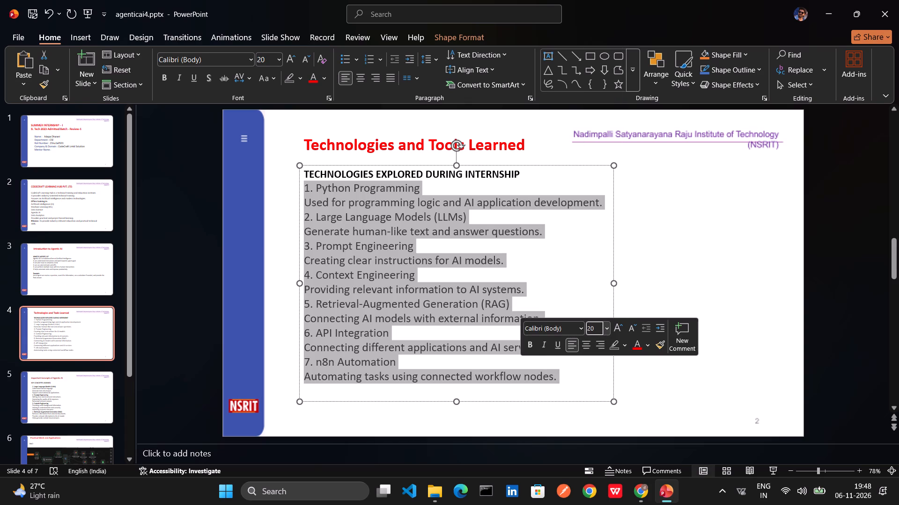
drag(523, 173, 329, 159)
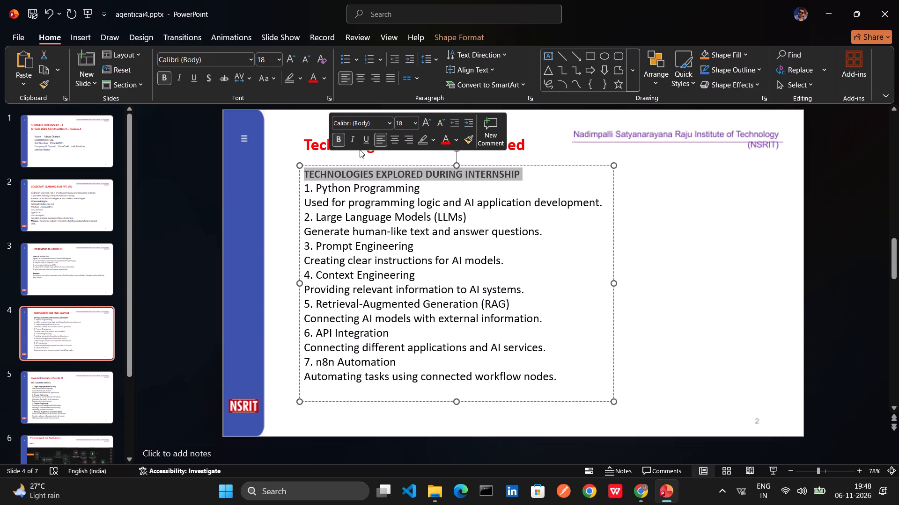
click(414, 124)
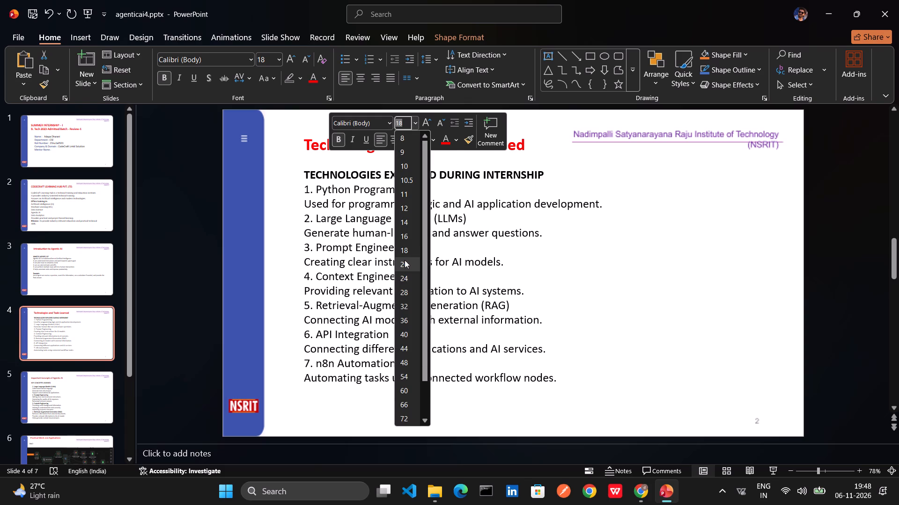
click(405, 260)
Move the slide 4 body text box slightly down, keeping its left edge aligned with the title.
click(564, 192)
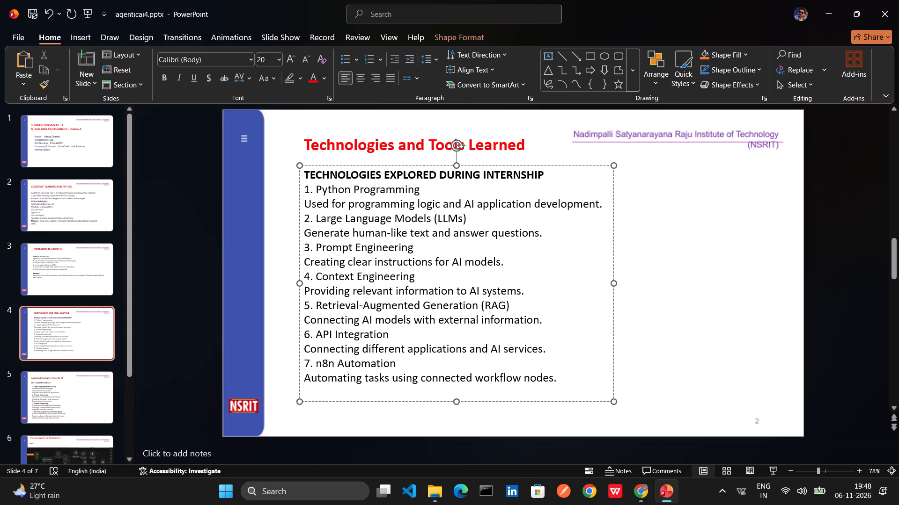
drag(443, 167, 442, 177)
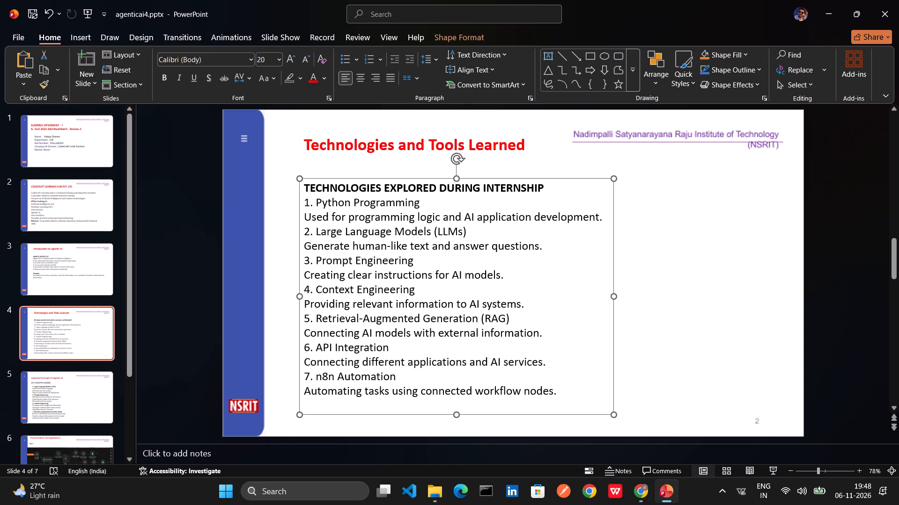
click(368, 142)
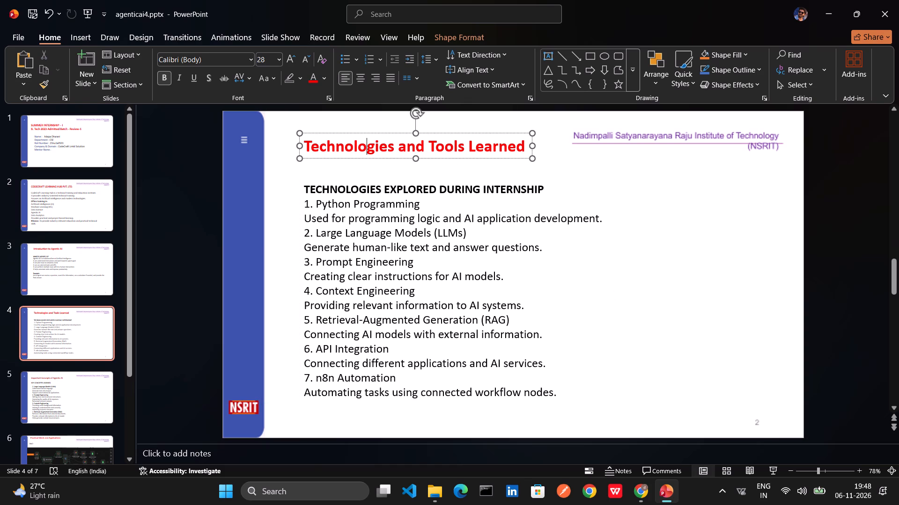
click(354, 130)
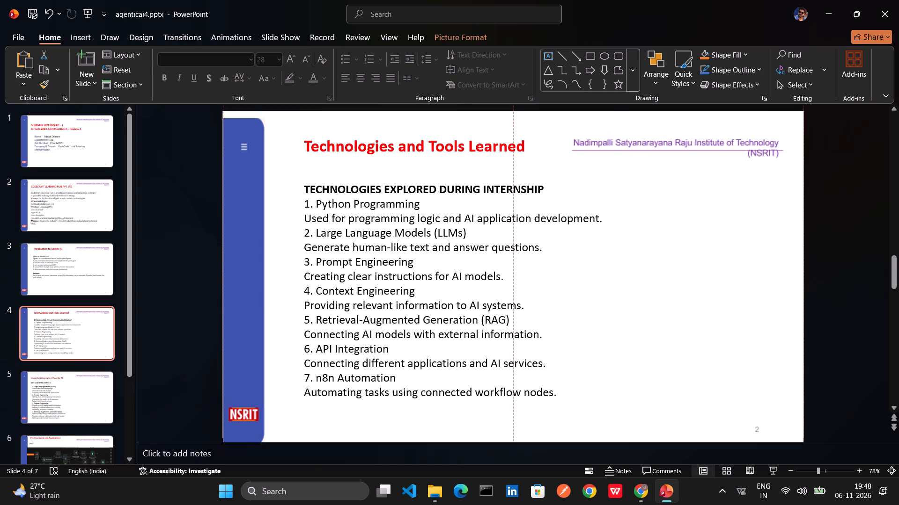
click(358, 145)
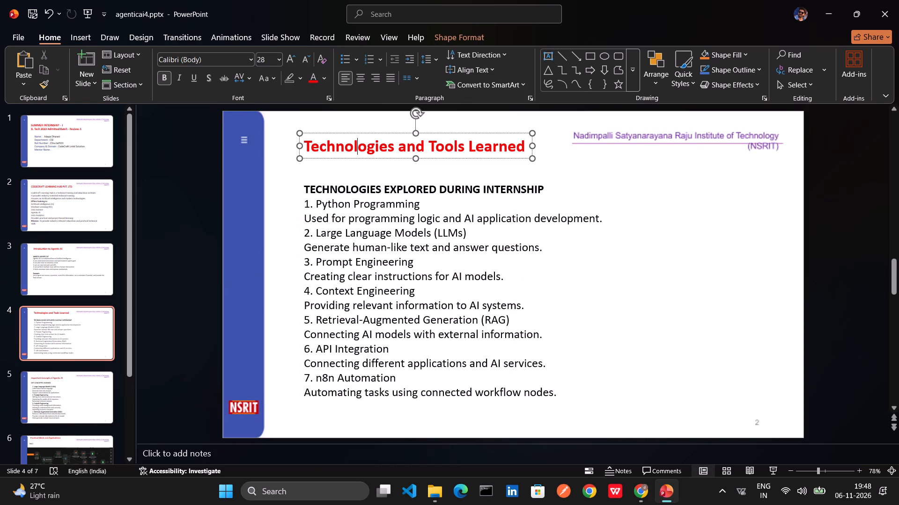
Set the "Important Concepts of Agentic AI" title on slide 5 to font size 28 and colour it red.
click(65, 413)
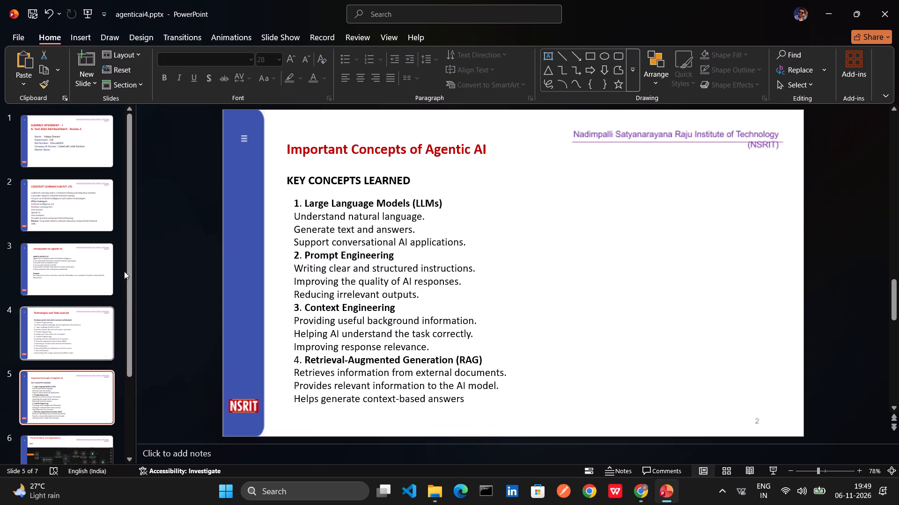
click(286, 148)
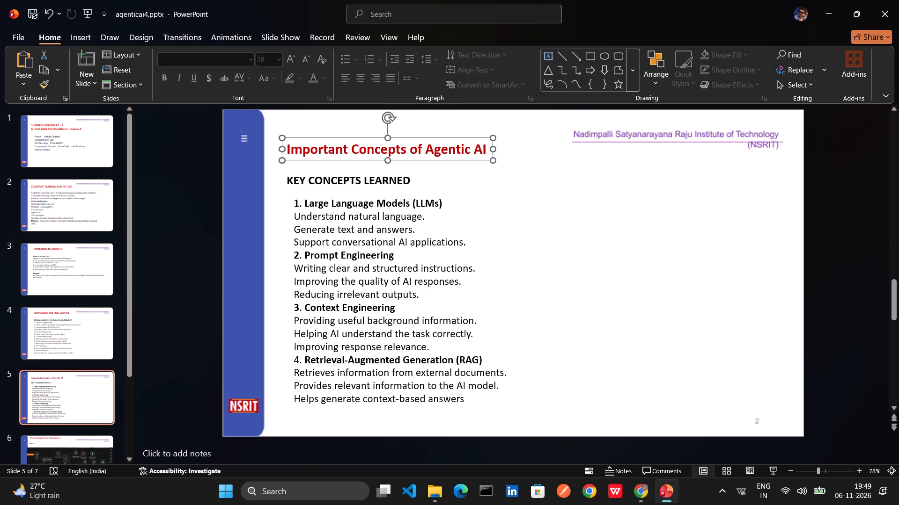
drag(287, 147, 464, 151)
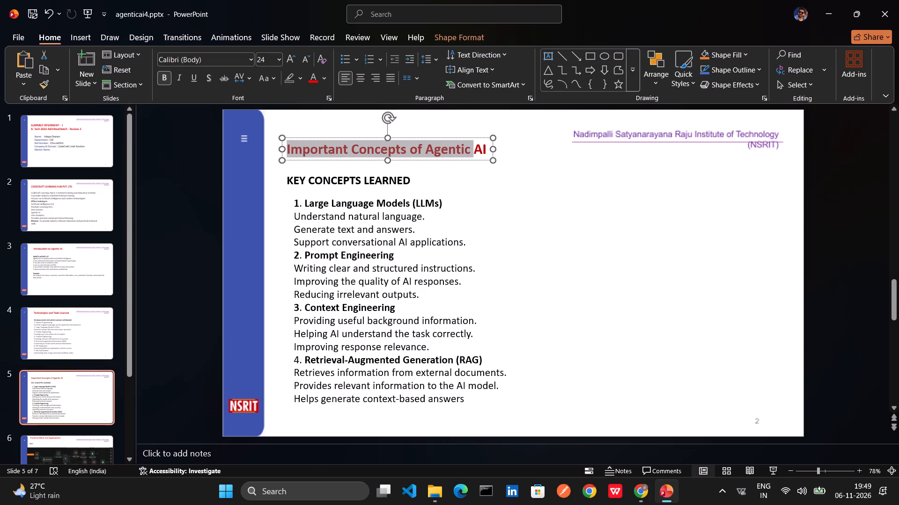
drag(464, 151, 484, 154)
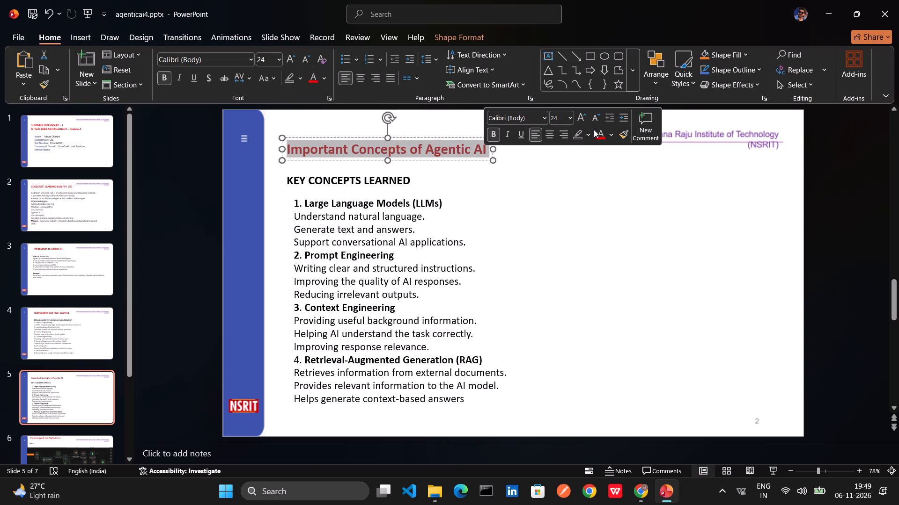
click(570, 120)
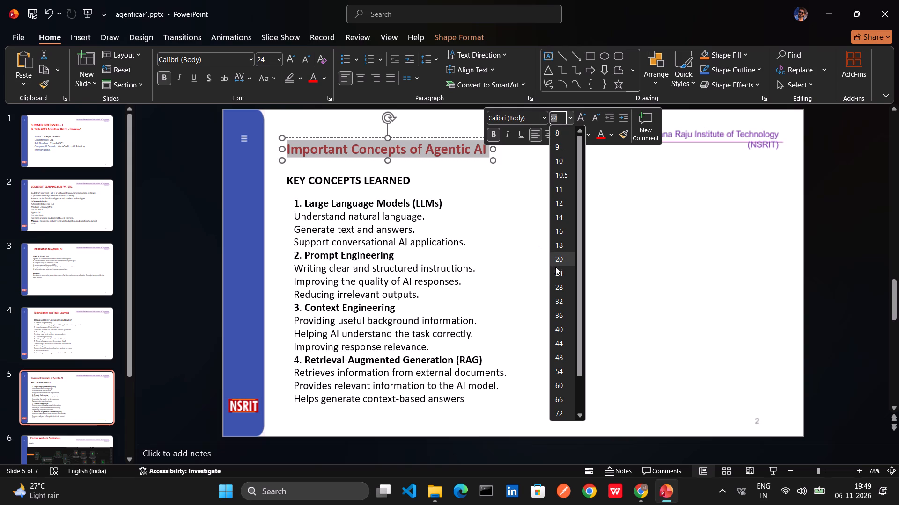
click(557, 283)
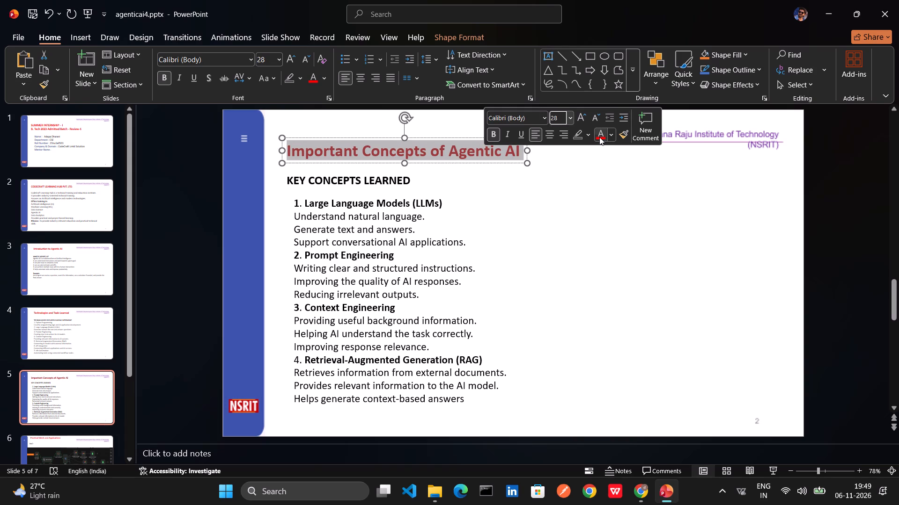
click(599, 137)
click(446, 179)
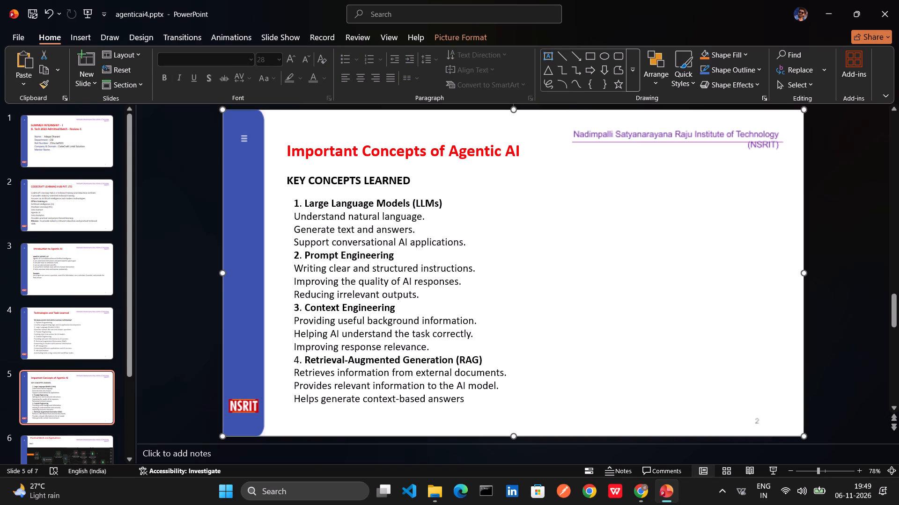
Set the numbered concepts list below "KEY CONCEPTS LEARNED" on slide 5 to font size 20.
drag(295, 199, 505, 428)
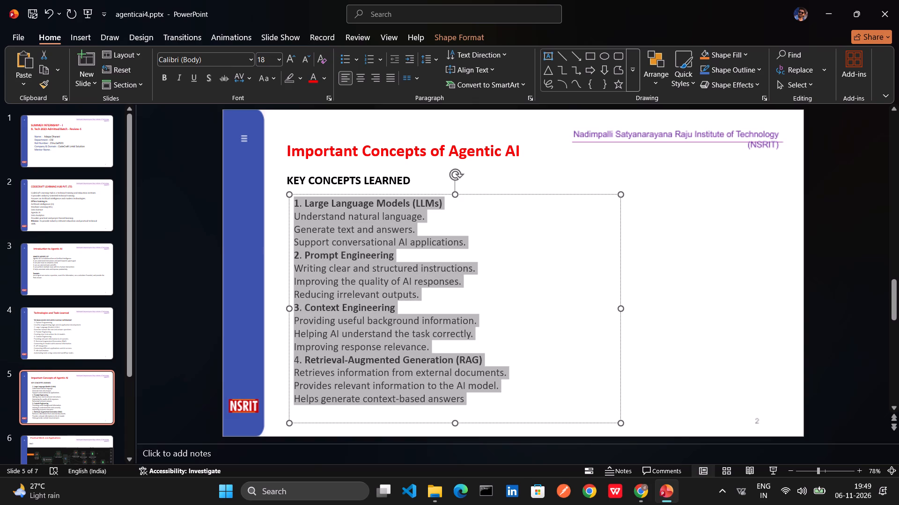
drag(505, 428, 506, 448)
click(591, 412)
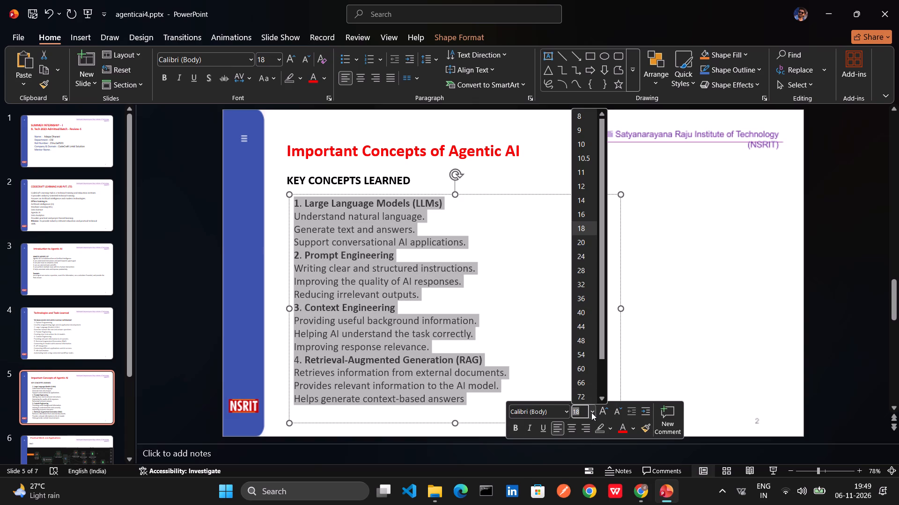
click(582, 243)
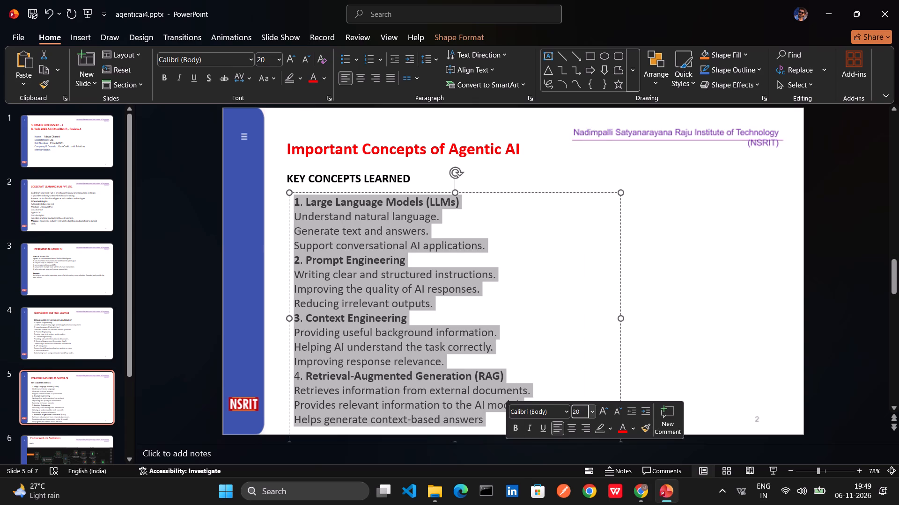
click(681, 238)
Move the concepts list text box on slide 5 slightly up and to the left.
click(394, 193)
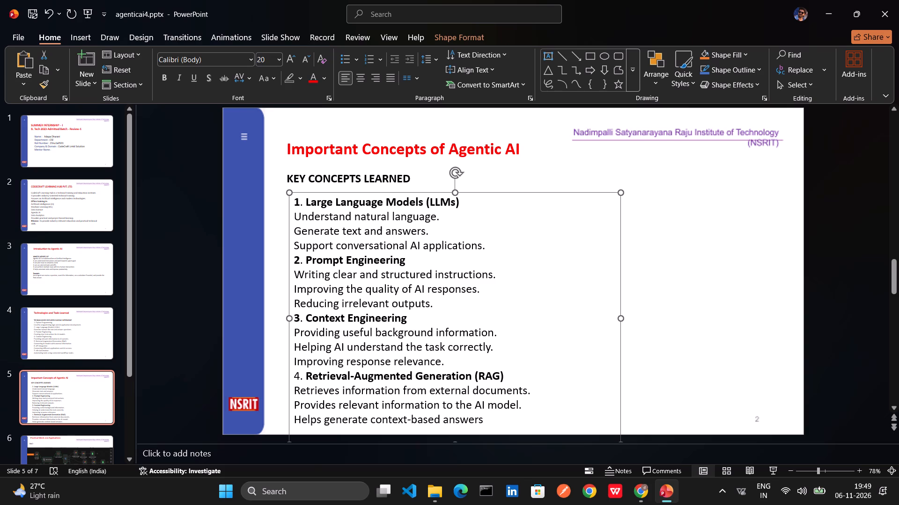
click(442, 193)
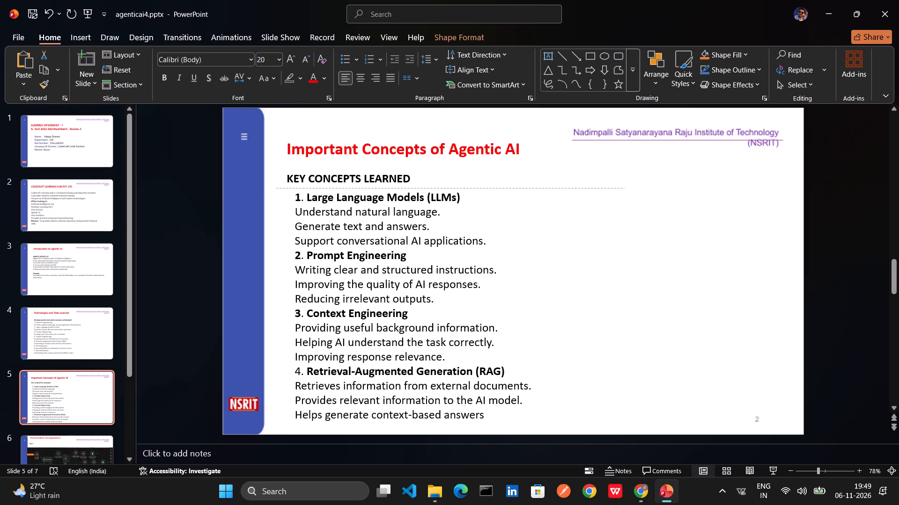
Move the "Important Concepts of Agentic AI" title on slide 5 slightly up and to the left.
click(363, 149)
click(353, 133)
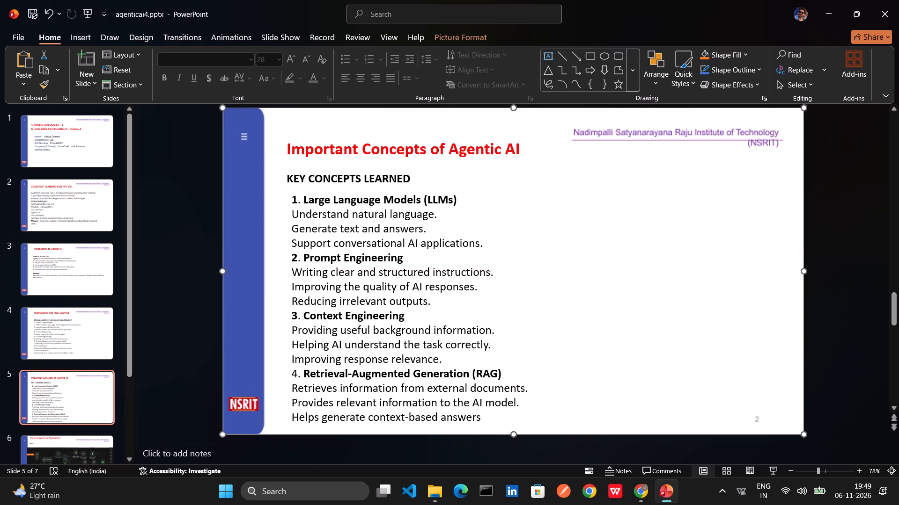
click(364, 155)
drag(357, 137, 352, 124)
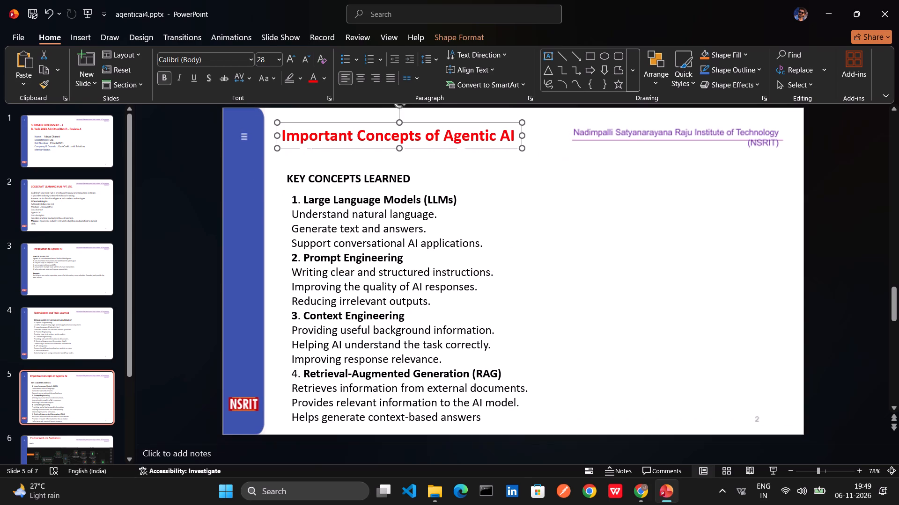
Move the "KEY CONCEPTS LEARNED" heading on slide 5 up so it sits just below the title.
click(341, 165)
click(339, 178)
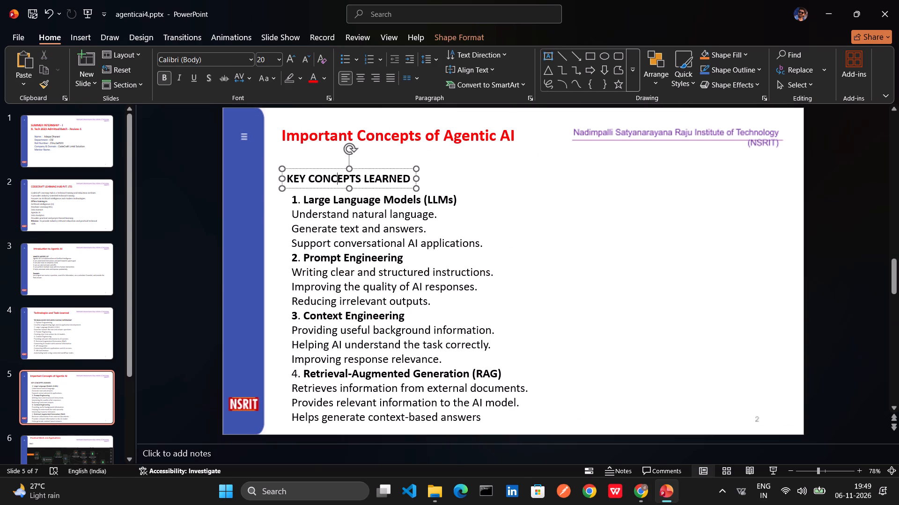
drag(335, 168, 333, 154)
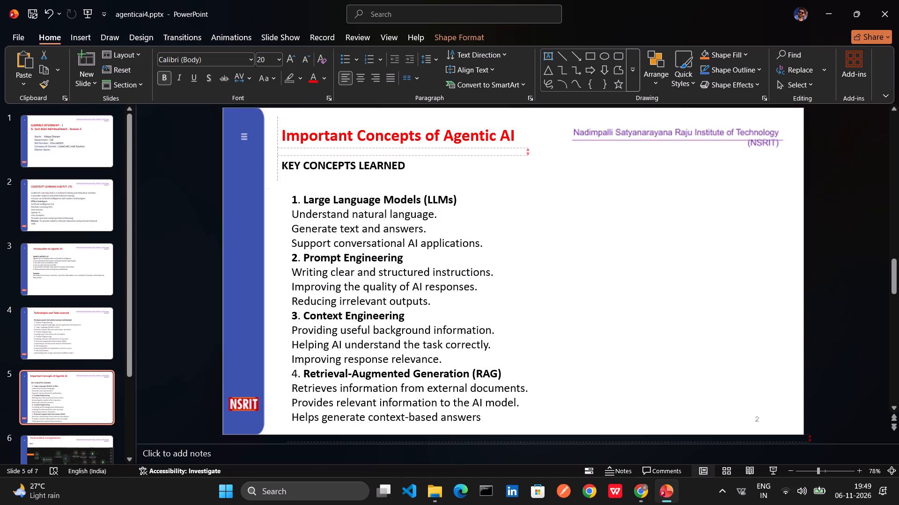
drag(333, 154, 333, 153)
Move the numbered concepts list on slide 5 up and to the left, aligning its text with the title's left edge.
click(346, 207)
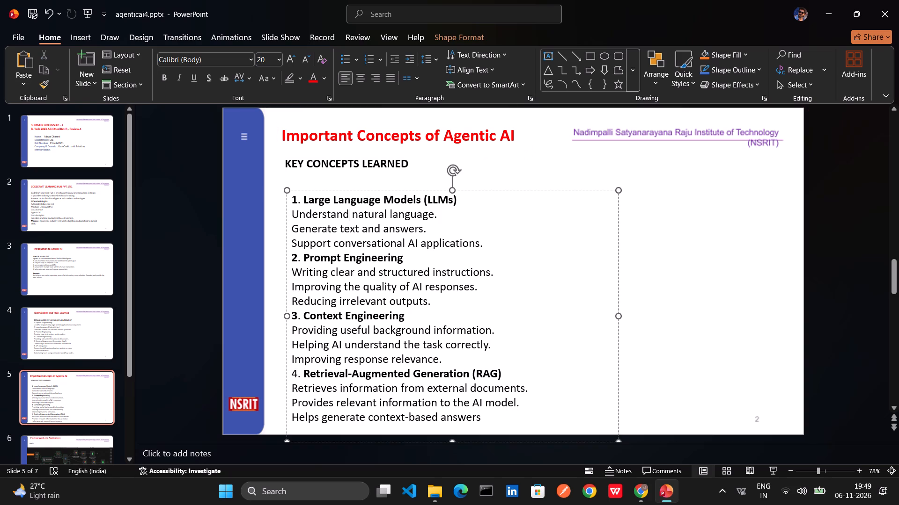
drag(351, 190, 344, 180)
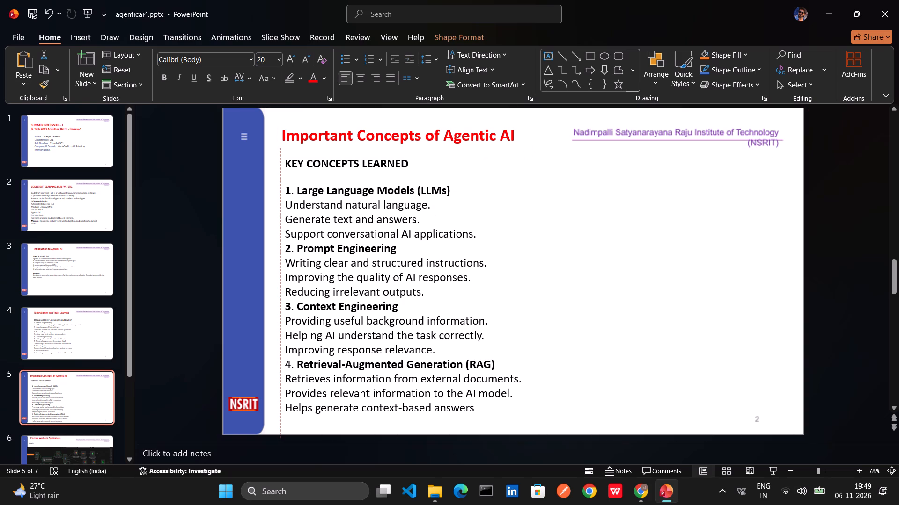
drag(344, 180, 341, 182)
click(470, 157)
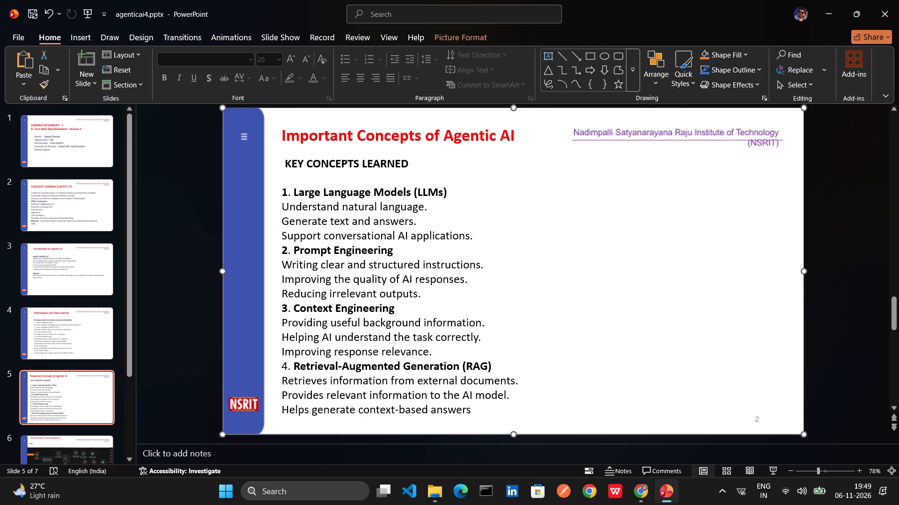
Move the AI Customer Support Log screenshot on slide 7 from the bottom to the upper-left area of the slide.
scroll(68, 399, down, 1)
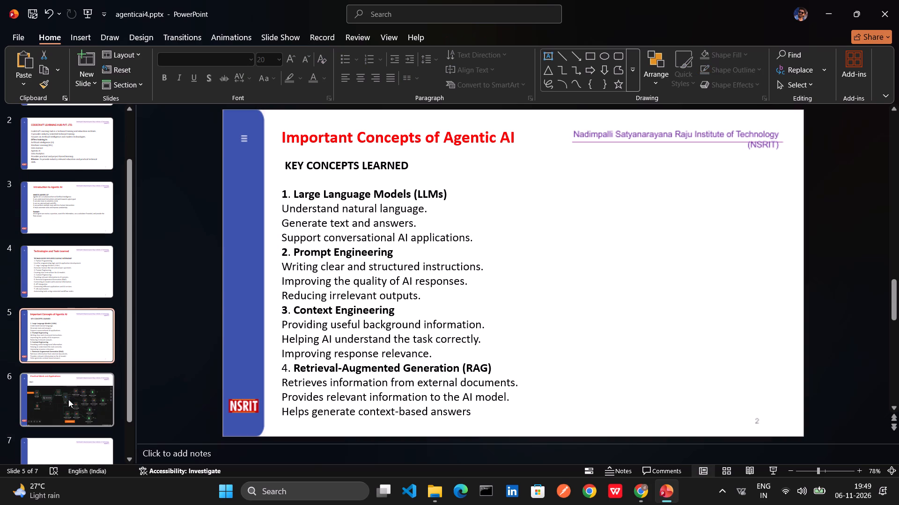
click(70, 386)
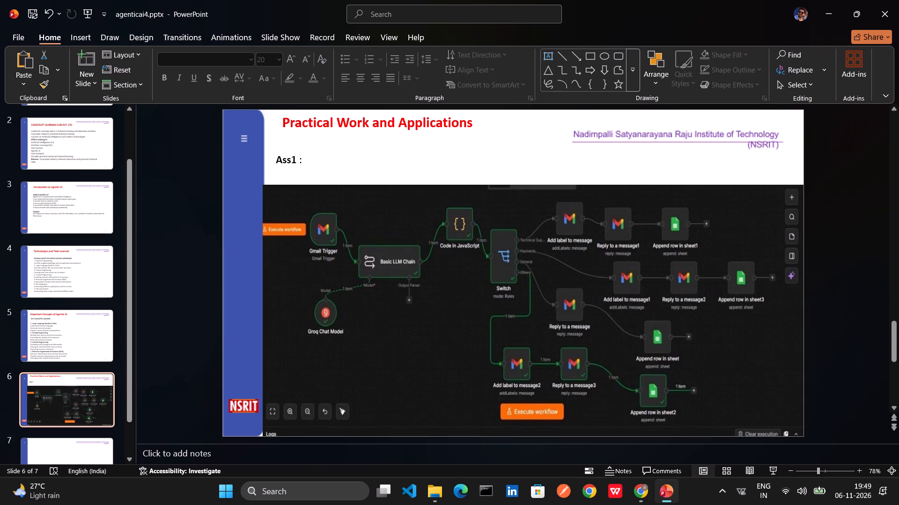
scroll(57, 343, down, 1)
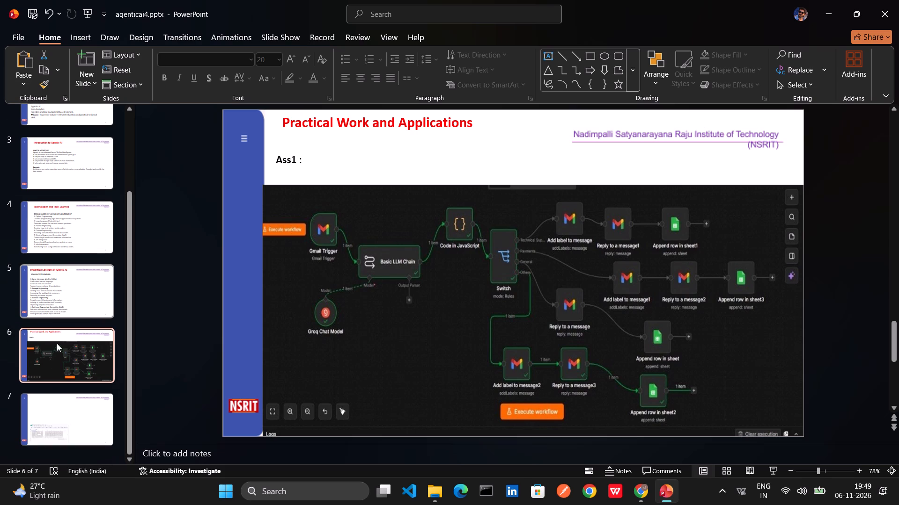
click(75, 411)
click(440, 346)
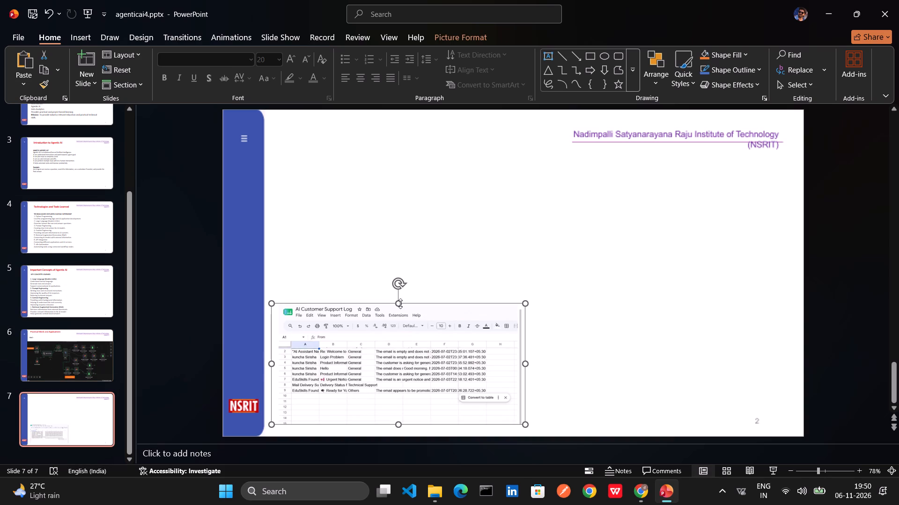
drag(383, 342, 385, 188)
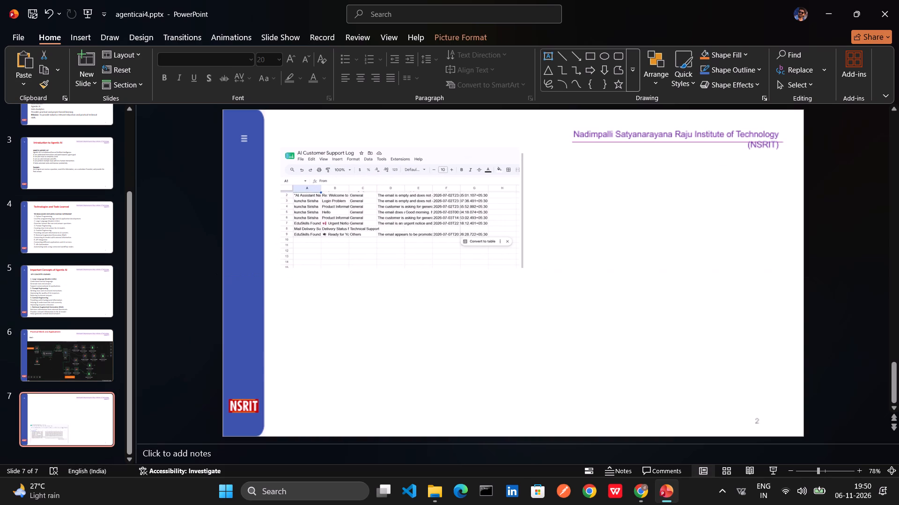
drag(385, 188, 385, 158)
click(385, 158)
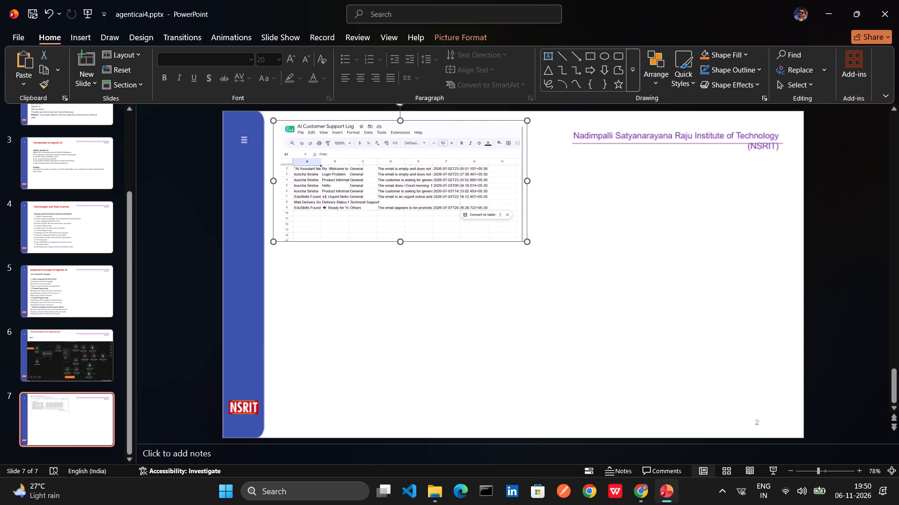
Add a text box reading "Ass2:" below the spreadsheet screenshot on slide 7.
click(307, 272)
click(82, 36)
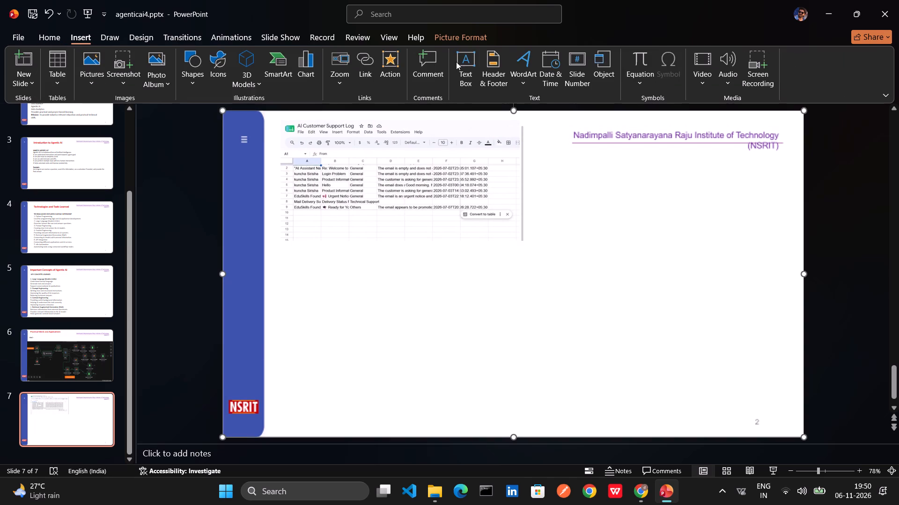
click(464, 66)
click(384, 310)
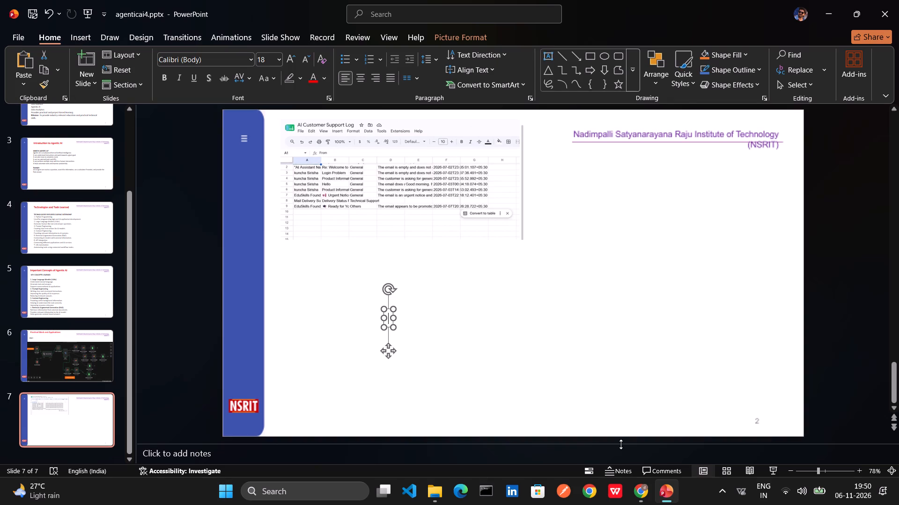
text(Ass)
key(2)
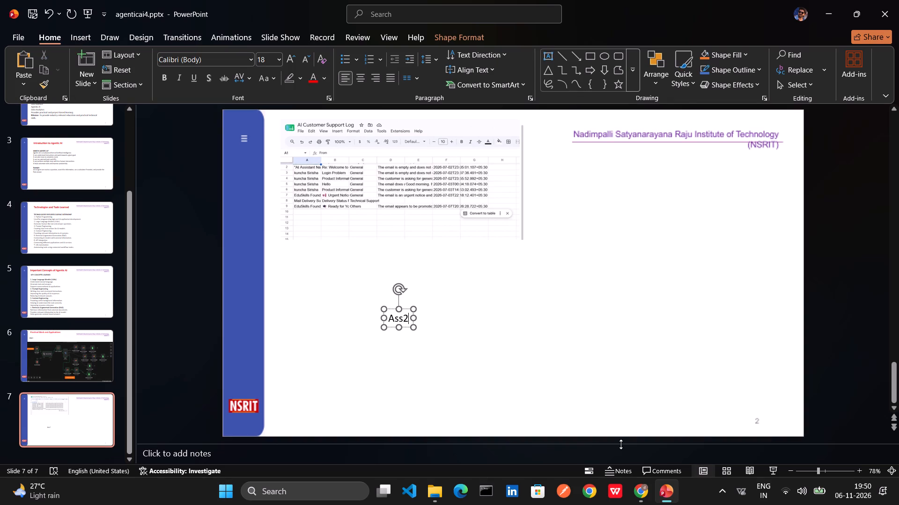
key(shift+colon)
Format the "Ass2:" label on slide 7 as bold with font size 20.
key(ctrl+a)
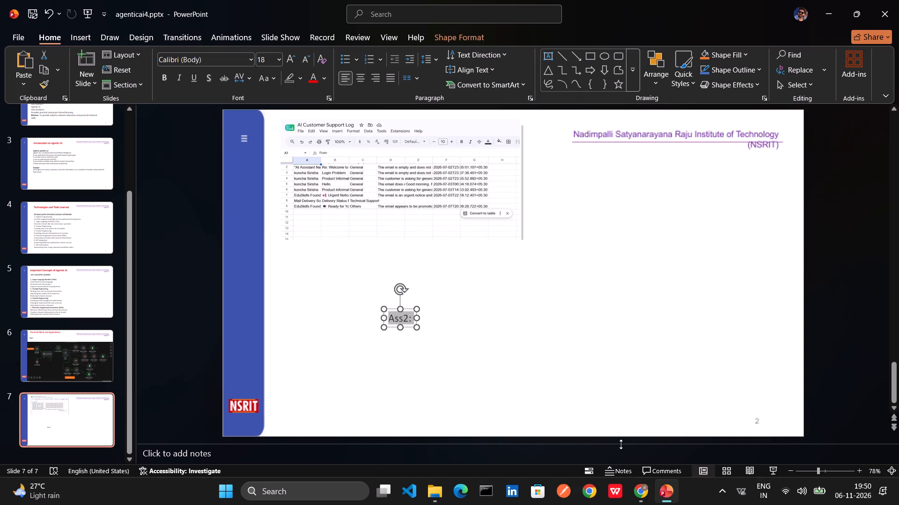
click(275, 61)
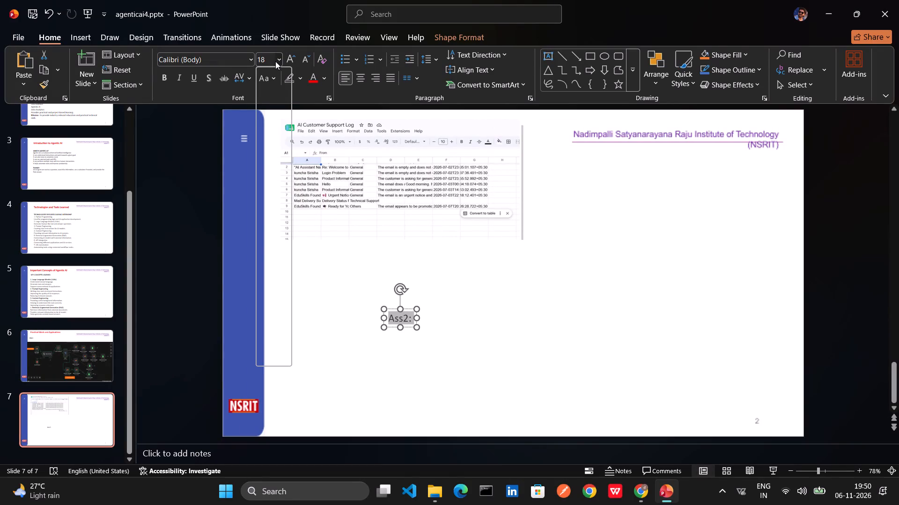
click(265, 202)
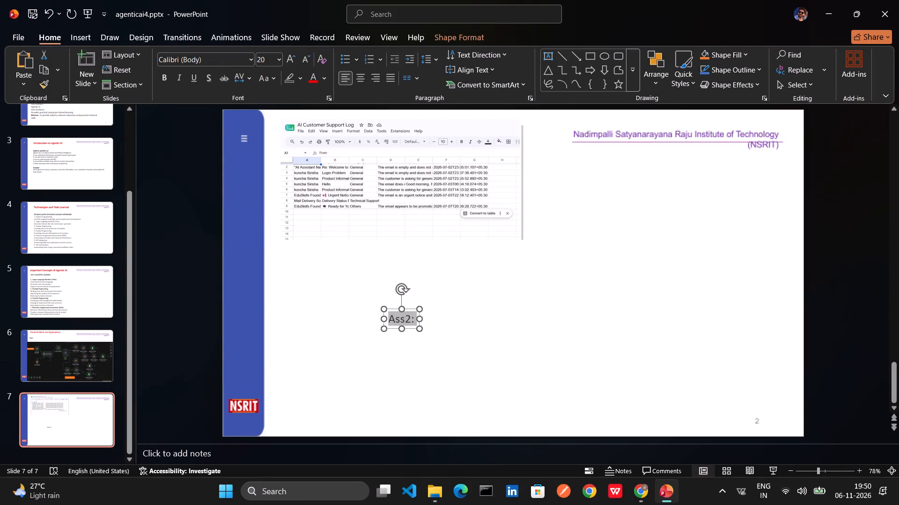
click(169, 79)
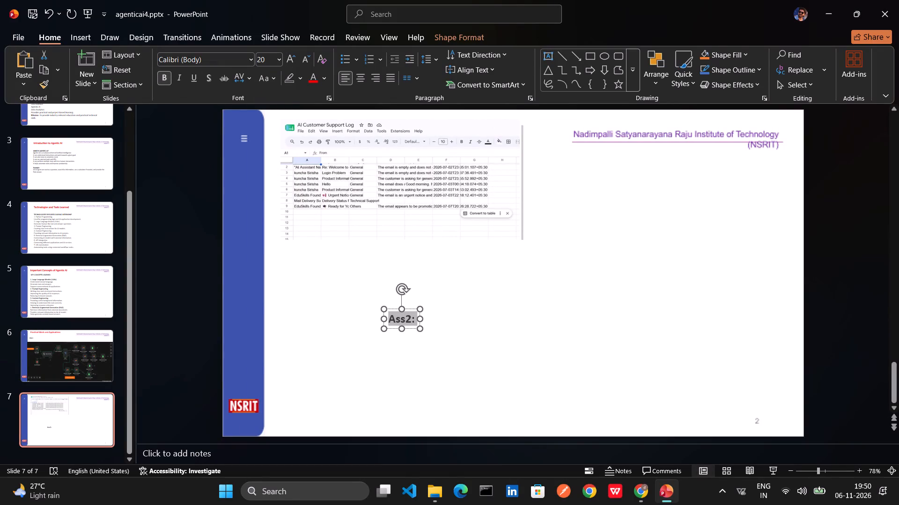
click(547, 332)
Select the "Ass2:" text box on slide 7.
click(406, 320)
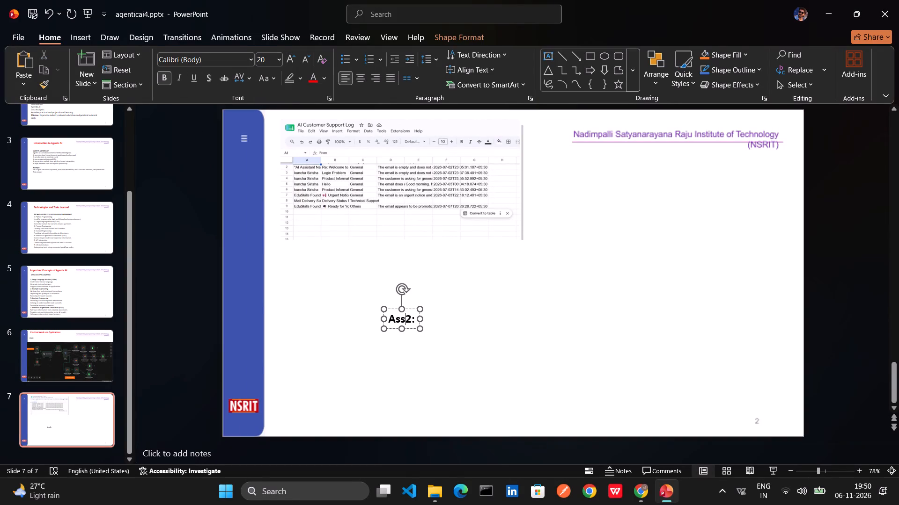
Move the "Ass2:" label on slide 7 to just below the spreadsheet screenshot, near the screenshot's left edge.
drag(392, 310, 291, 260)
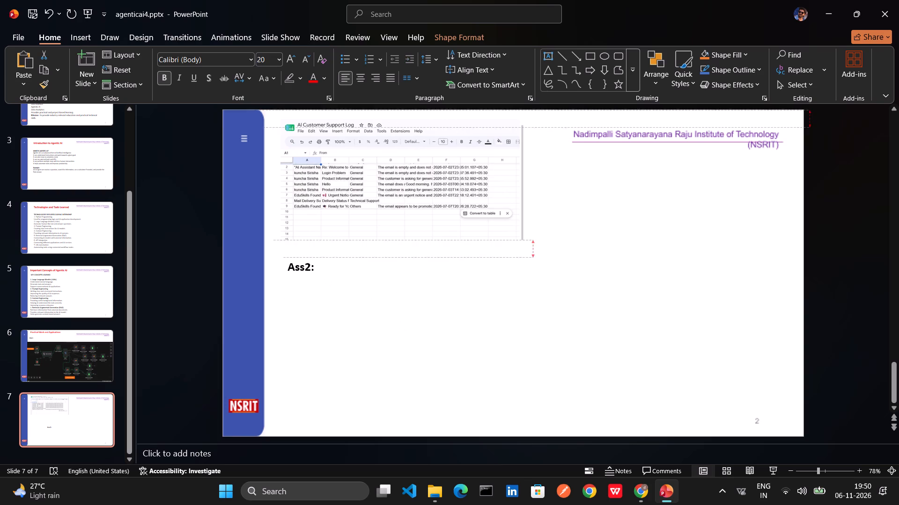
drag(291, 260, 284, 249)
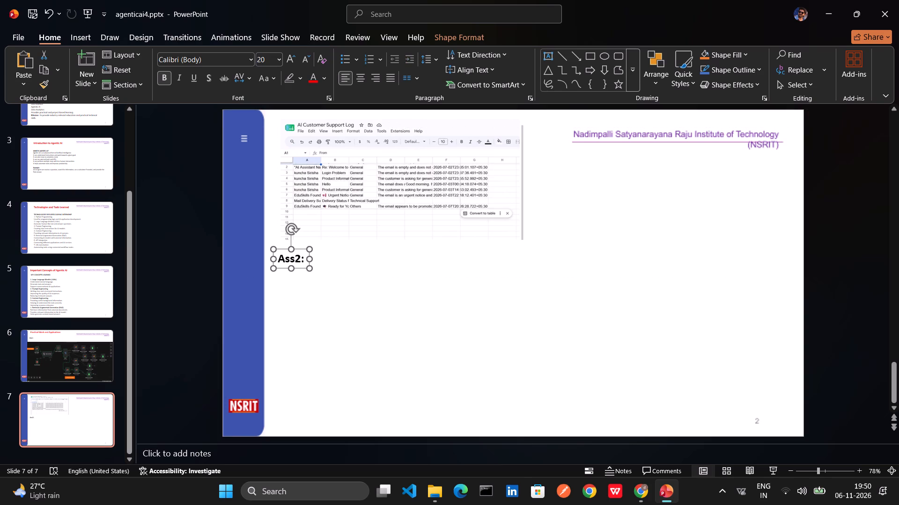
click(328, 278)
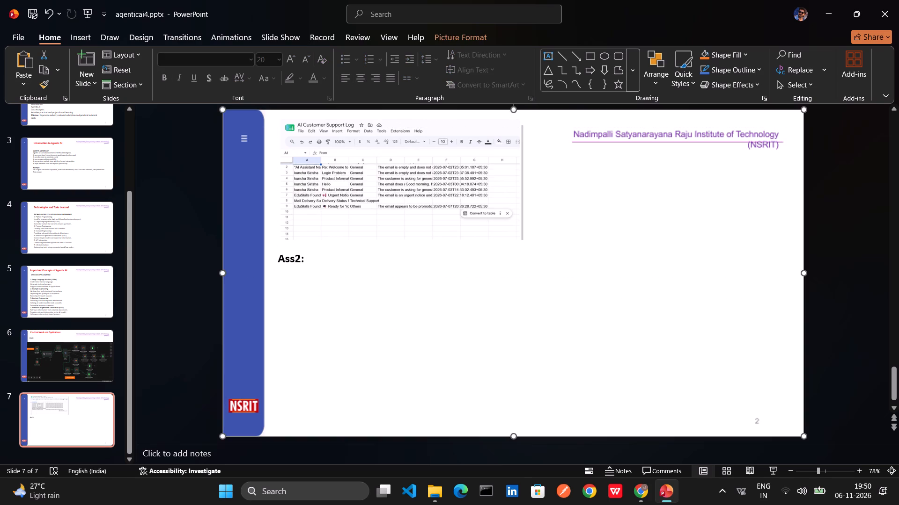
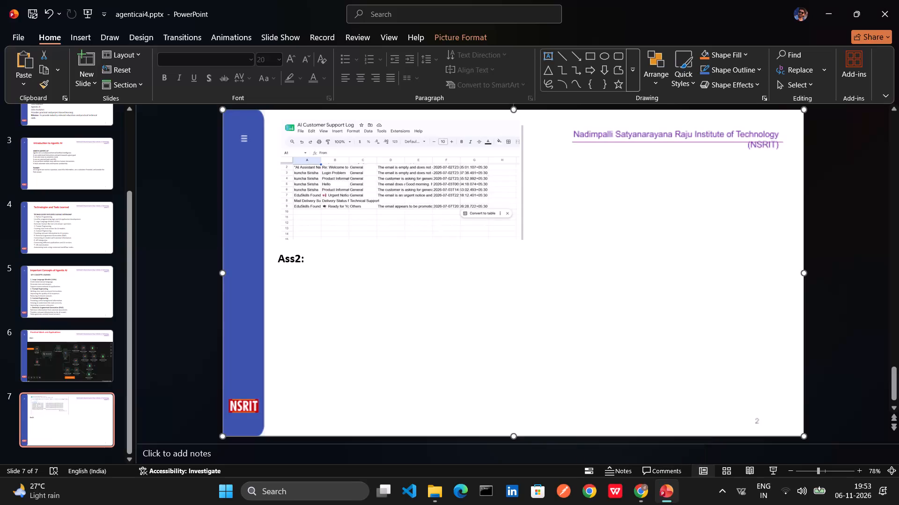
Place the text cursor at the end of the "Ass2:" label below the spreadsheet screenshot on slide 7.
click(305, 260)
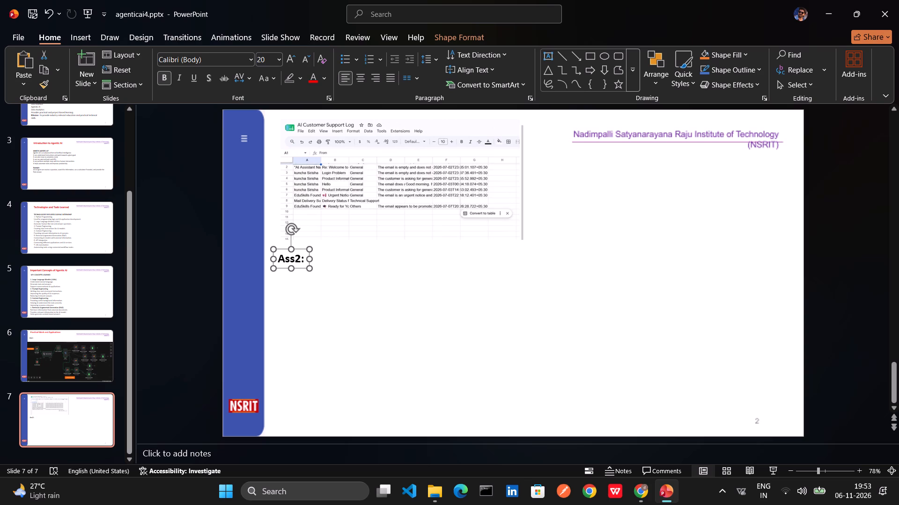
click(304, 259)
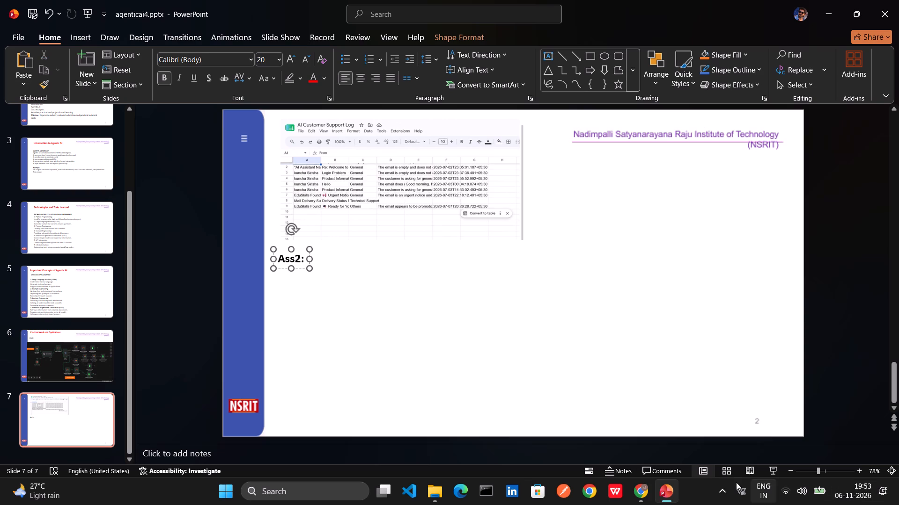
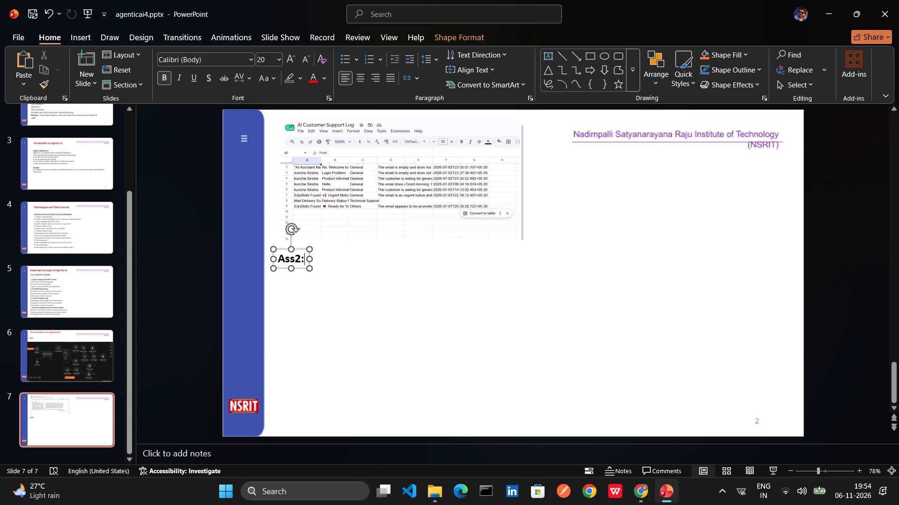
Leave the "Ass2:" text box by selecting the background picture in the empty area beneath it on slide 7.
click(311, 304)
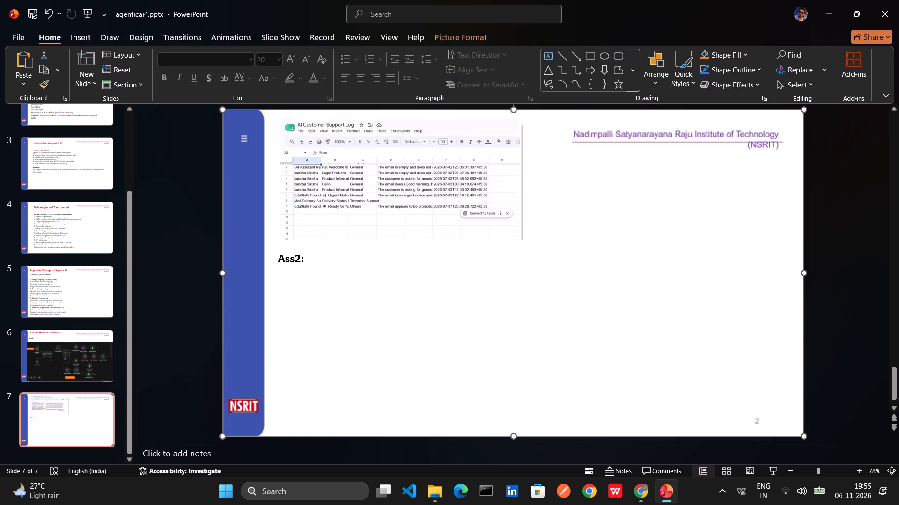
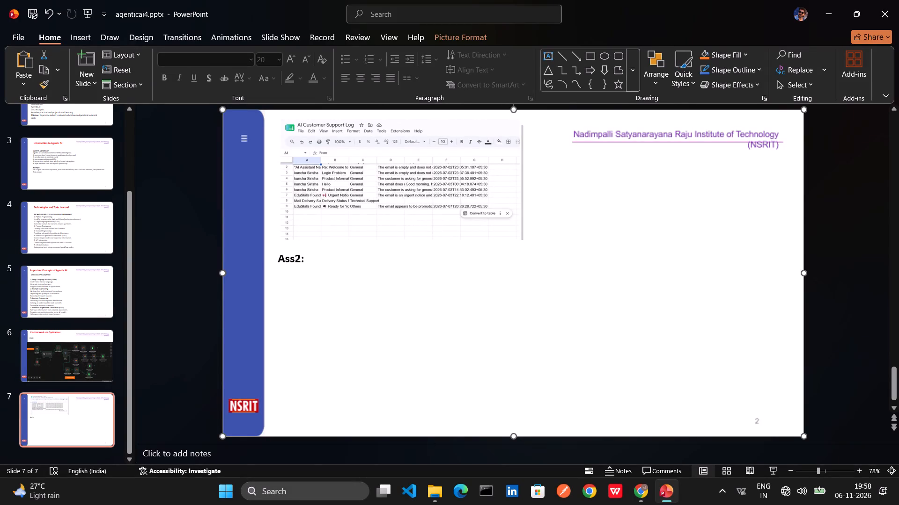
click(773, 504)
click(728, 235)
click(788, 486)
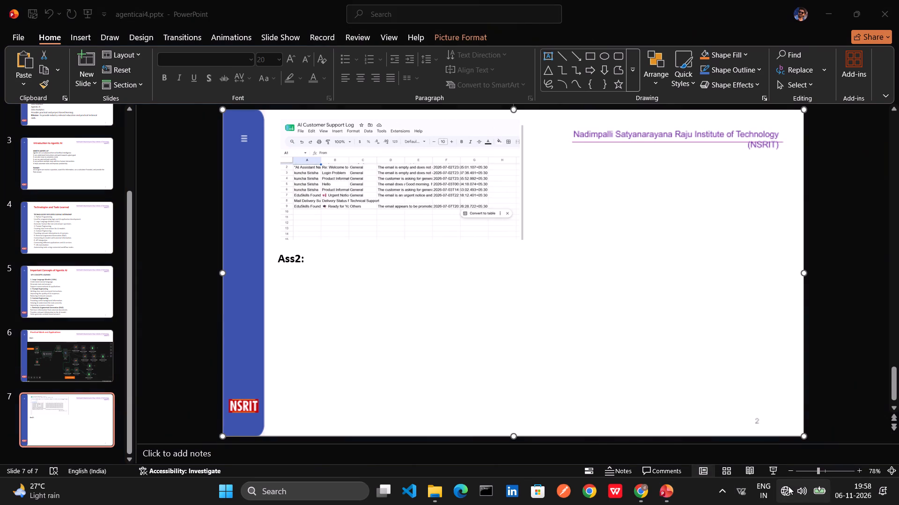
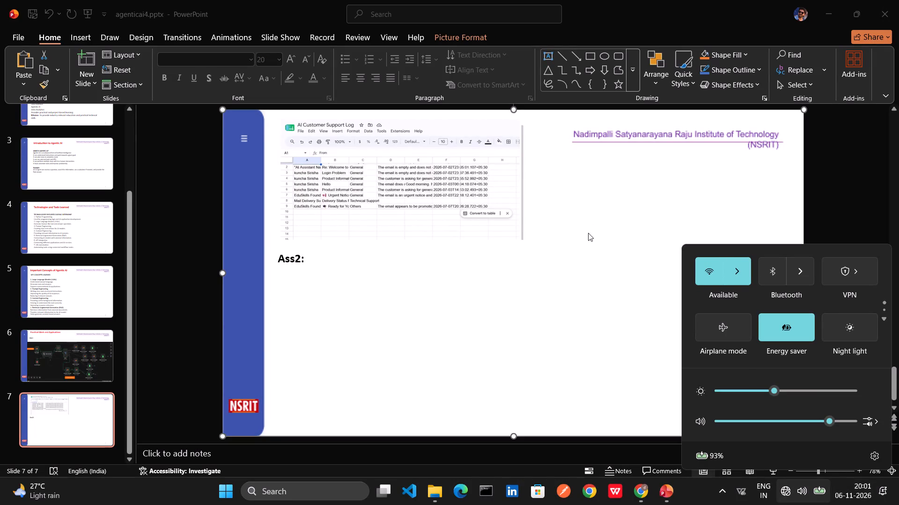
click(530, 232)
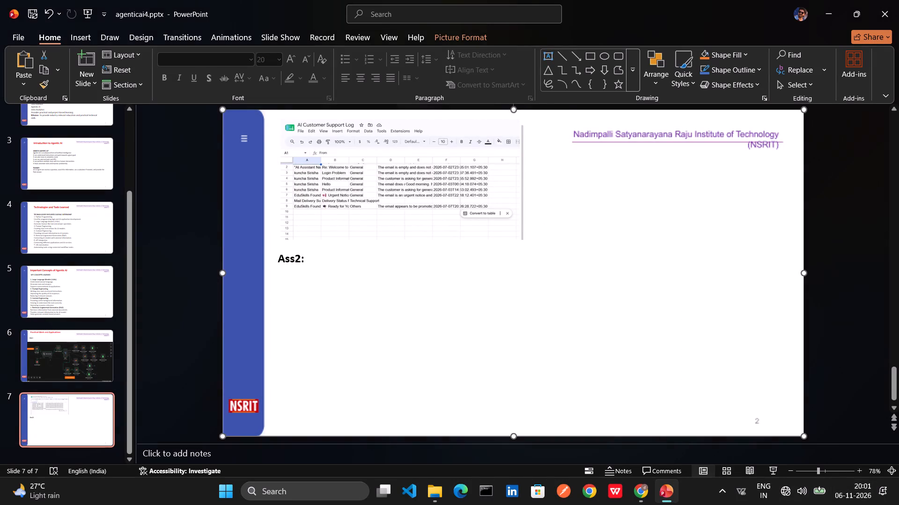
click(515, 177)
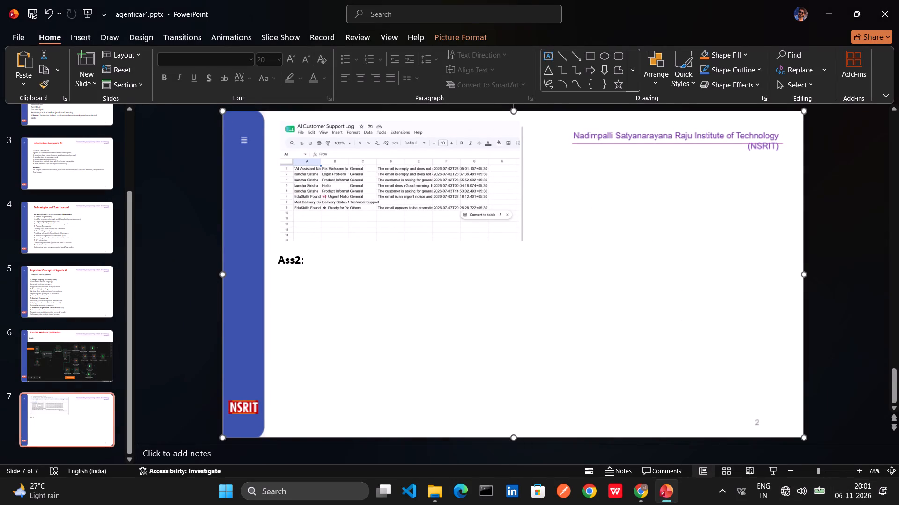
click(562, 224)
Place the text cursor at the end of the "Ass2:" label, after the colon, on slide 7.
click(310, 262)
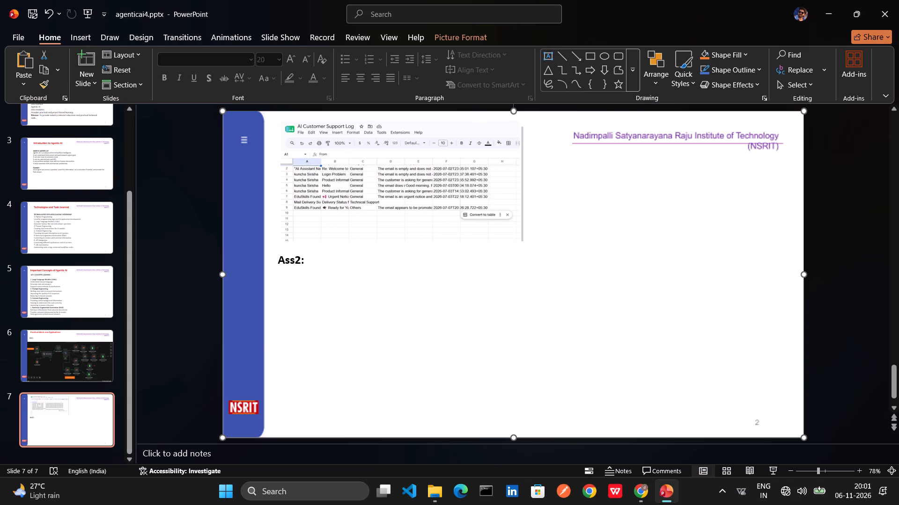
click(305, 260)
click(300, 257)
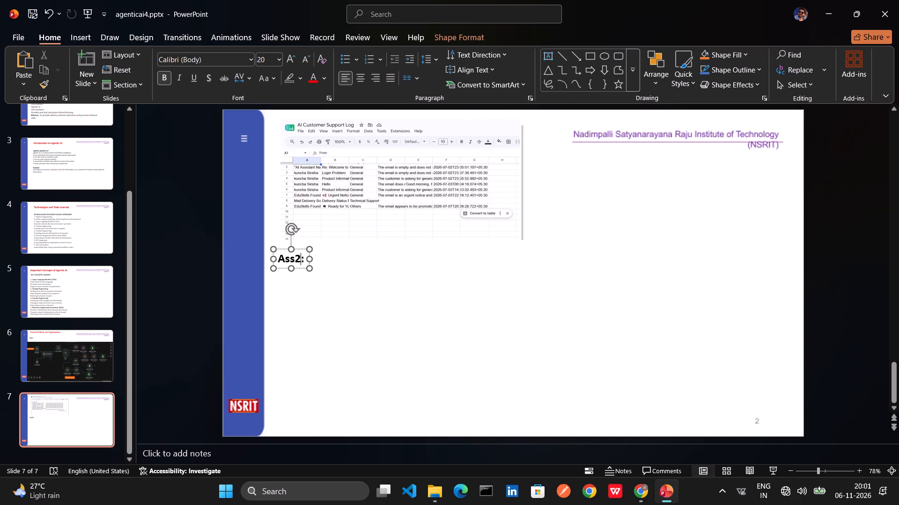
key(Right)
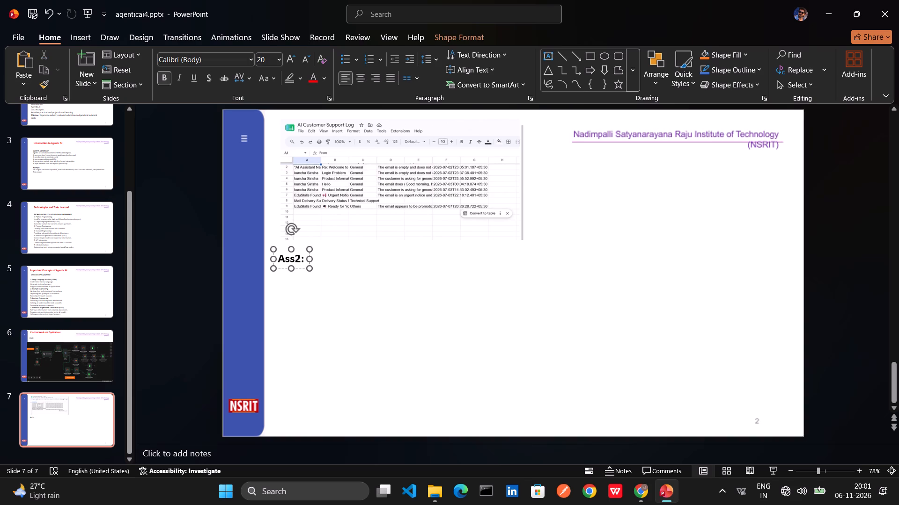
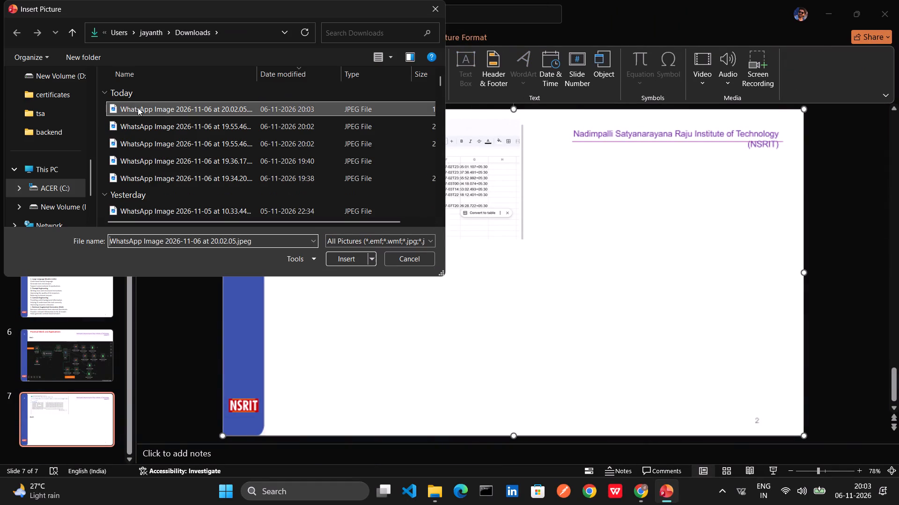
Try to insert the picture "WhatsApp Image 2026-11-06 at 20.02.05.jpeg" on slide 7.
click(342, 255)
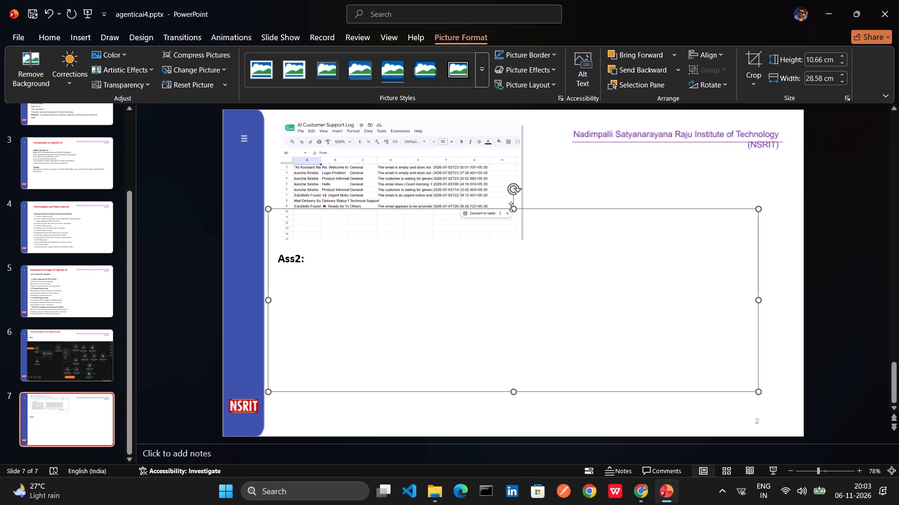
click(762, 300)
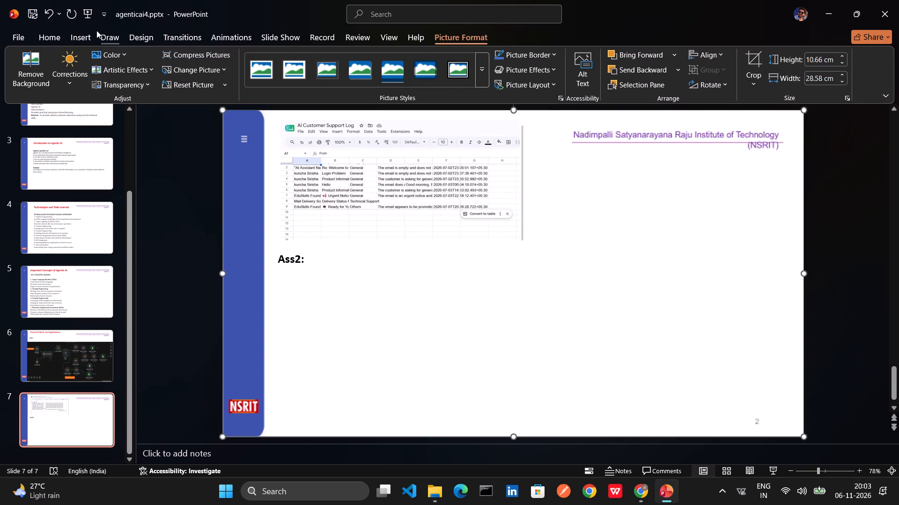
Insert the downloaded picture "WhatsApp Image 2026-11-06 at 20.02.05" from this device on slide 7.
click(84, 35)
click(91, 64)
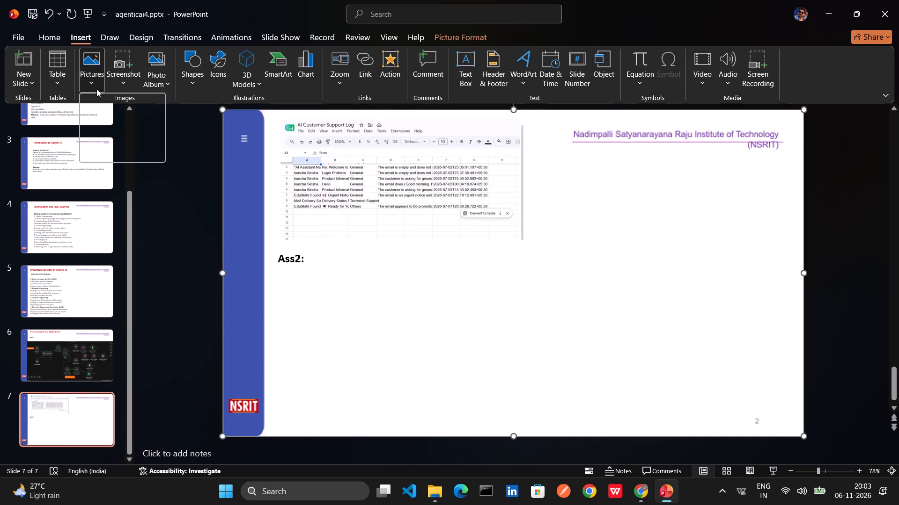
click(117, 118)
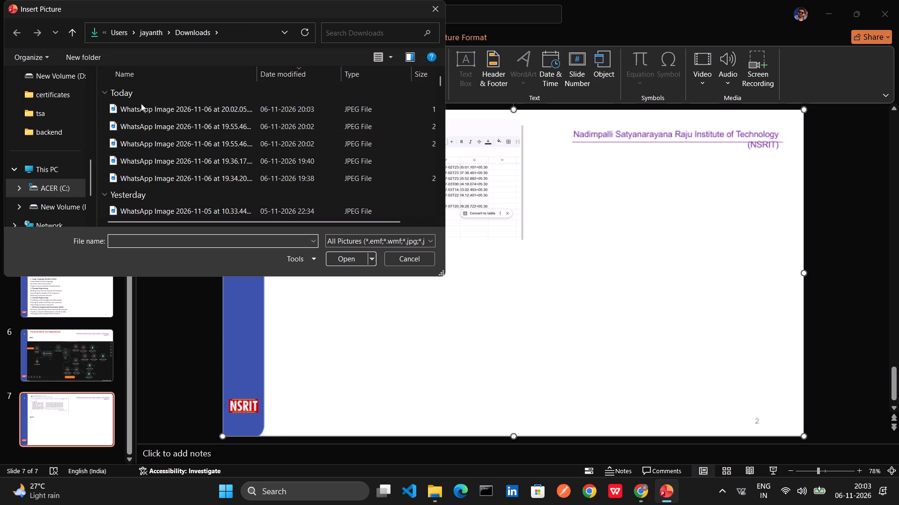
click(141, 113)
click(339, 256)
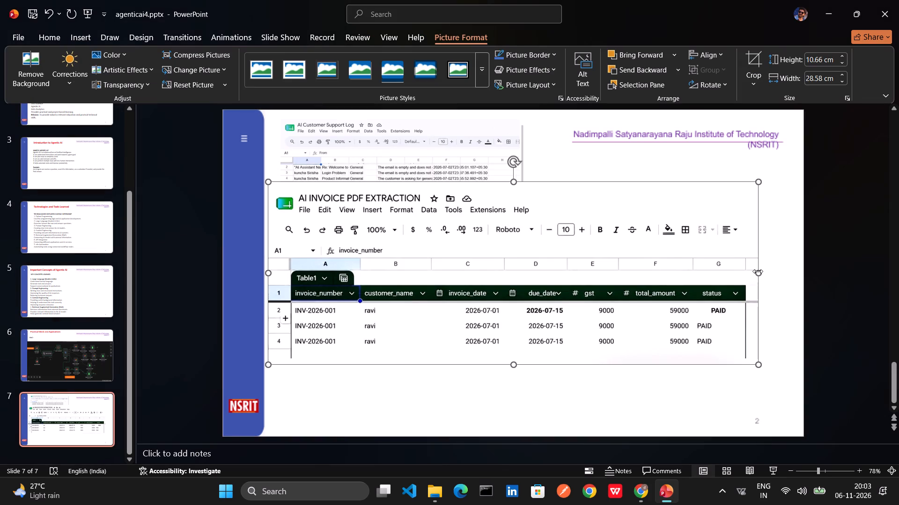
Shrink the AI Invoice PDF Extraction screenshot to about 15.7 cm wide and 8 cm high, placing it in the slide's lower-right corner.
drag(758, 271, 601, 266)
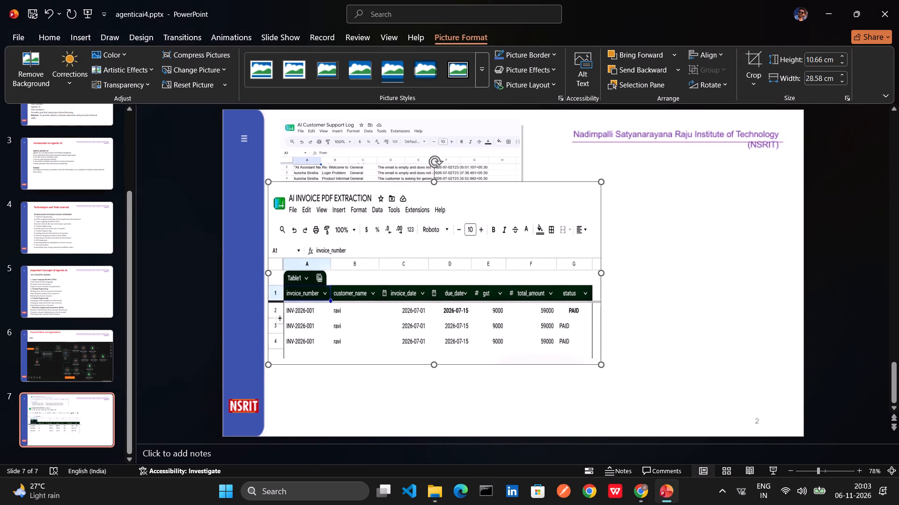
drag(435, 181, 442, 229)
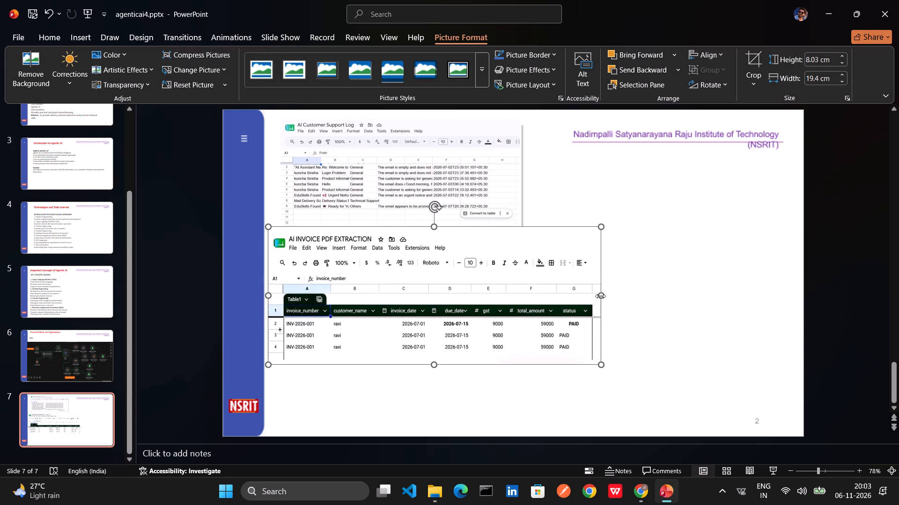
drag(600, 296, 538, 302)
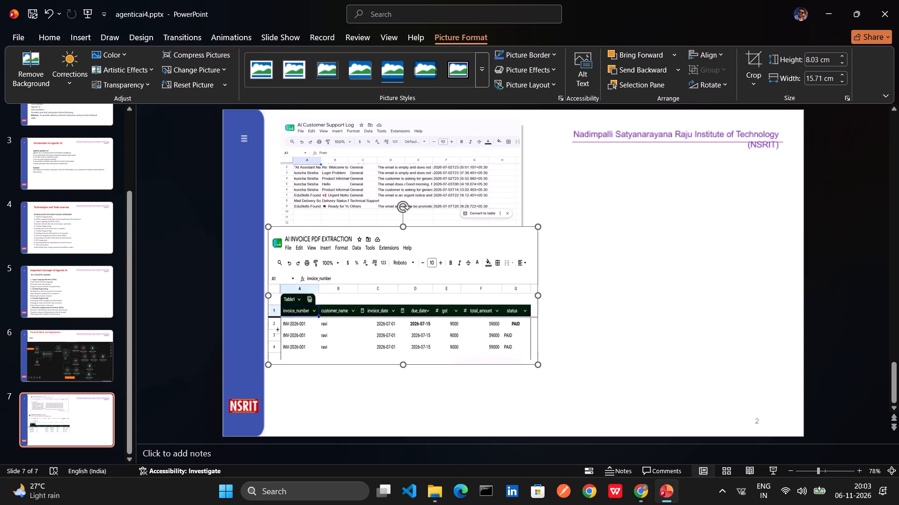
drag(429, 275, 685, 338)
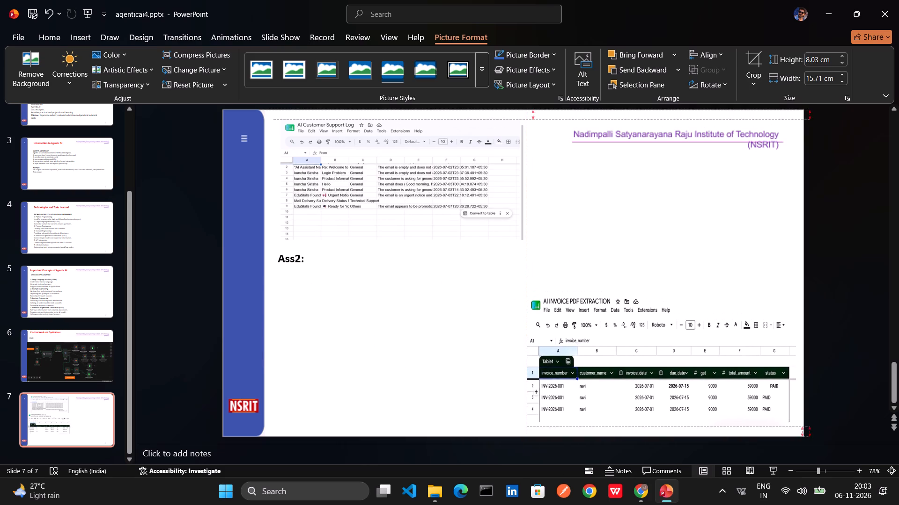
drag(685, 338, 685, 346)
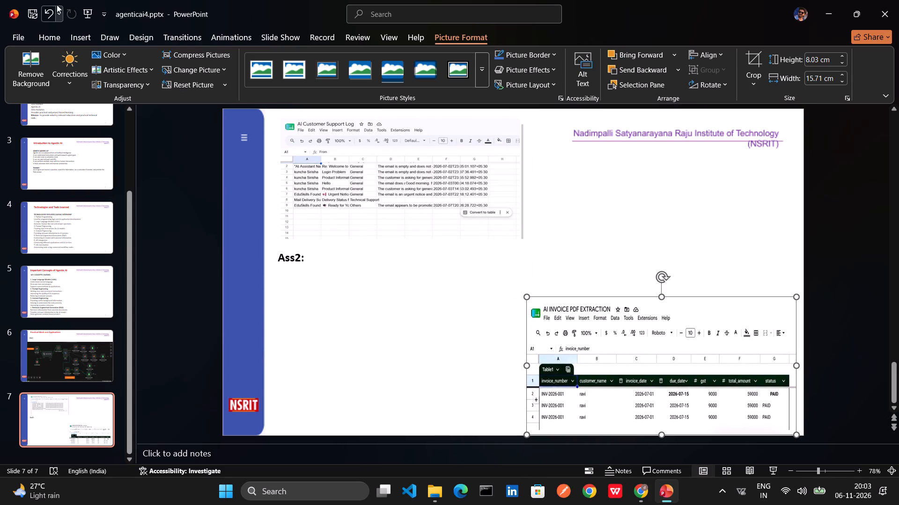
Insert the first listed "WhatsApp Image 2026-11-06 at 19.55.46" picture from Downloads on slide 7.
click(82, 35)
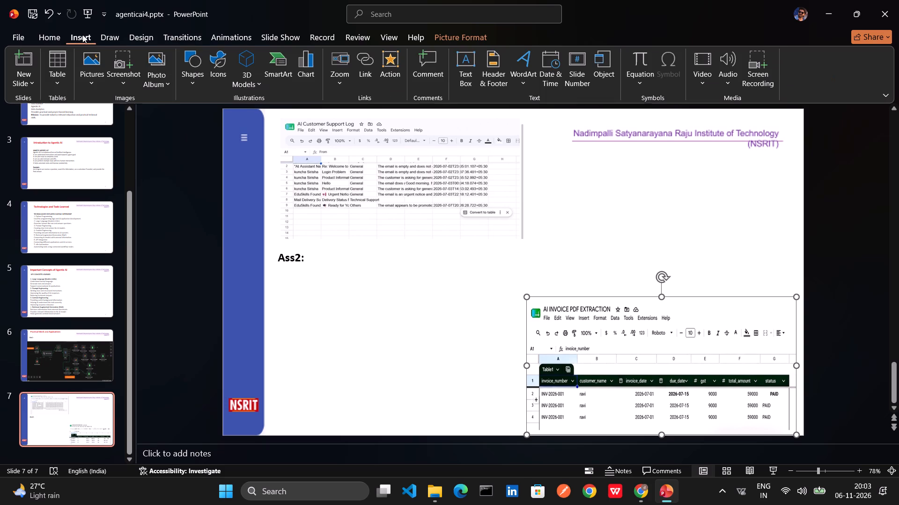
click(94, 64)
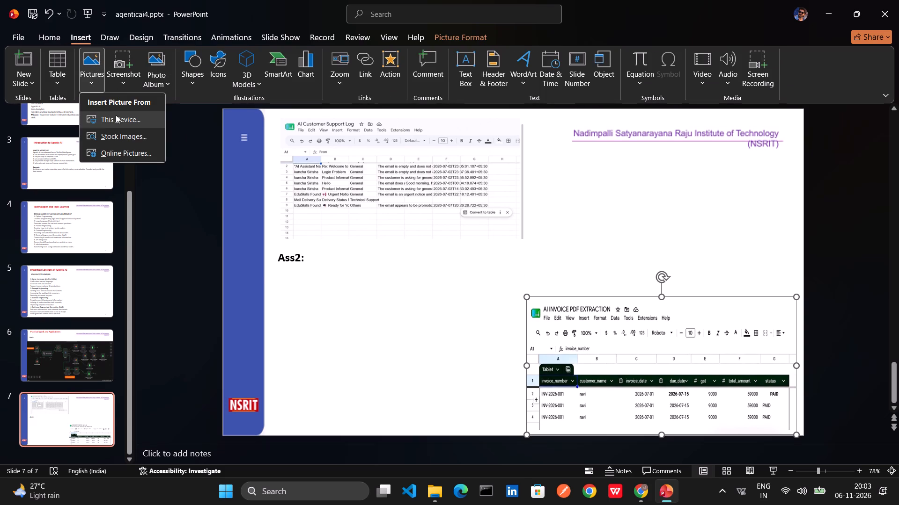
click(116, 115)
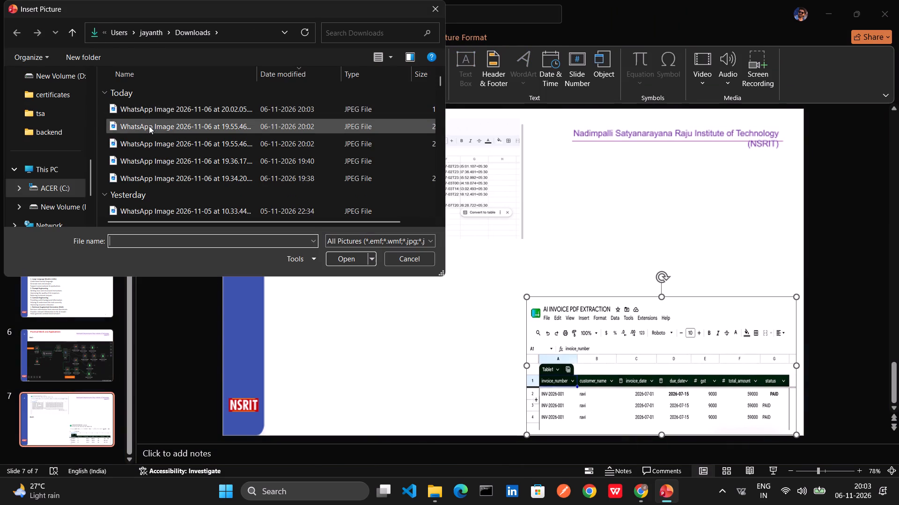
click(149, 126)
click(343, 256)
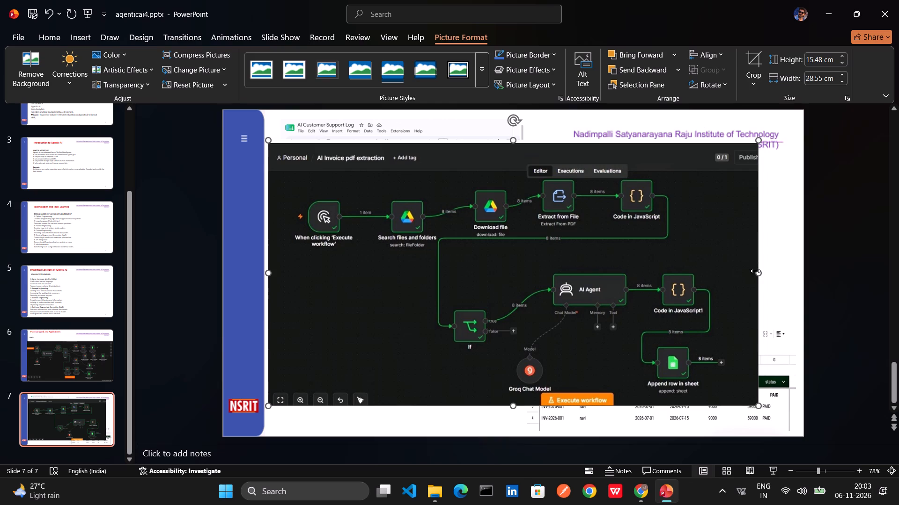
Reduce the AI Invoice pdf extraction workflow screenshot on slide 7 to about 22.4 cm wide and 13.3 cm high.
drag(758, 272, 611, 283)
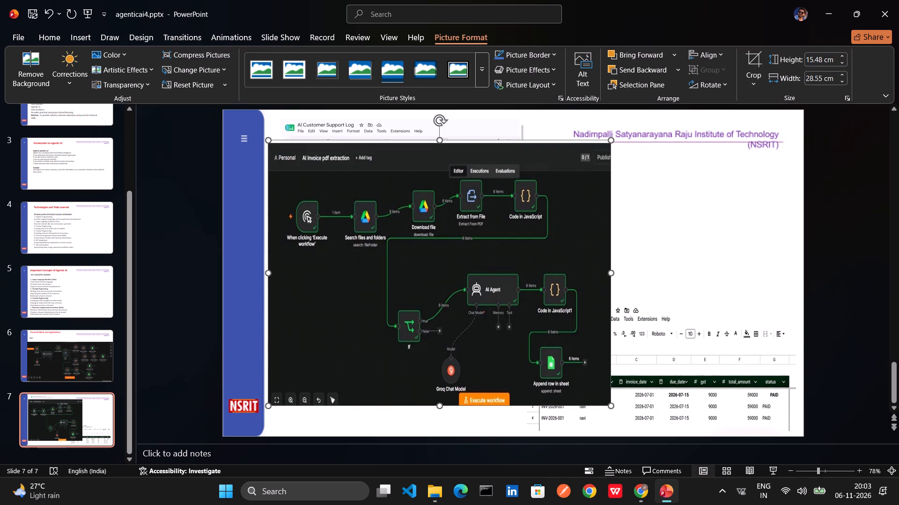
drag(438, 406, 441, 368)
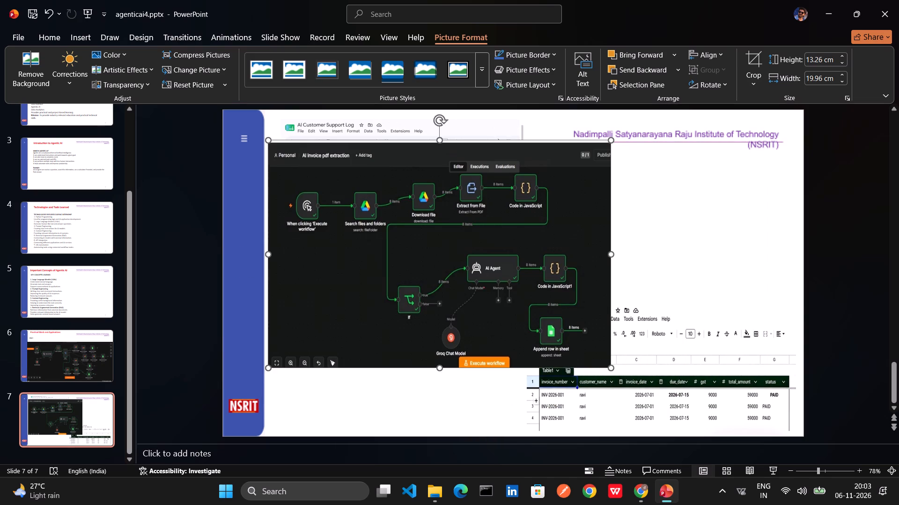
drag(612, 255, 655, 248)
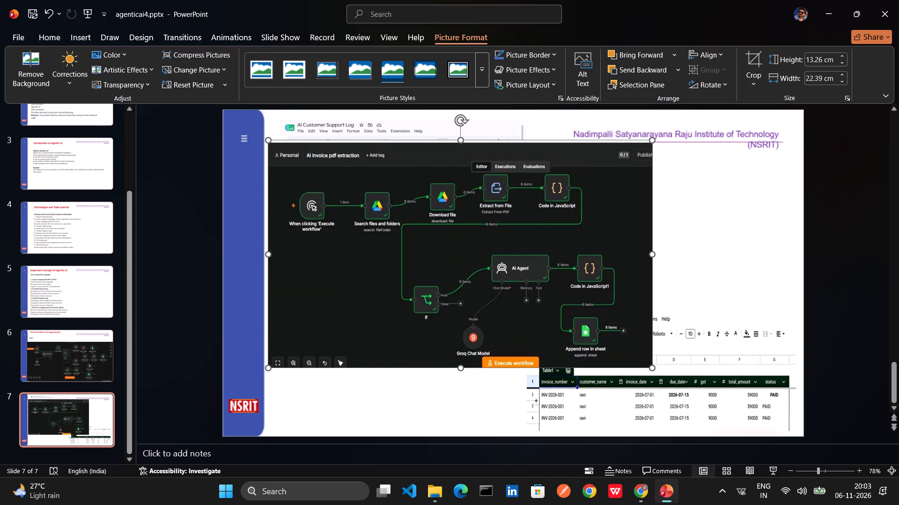
click(737, 360)
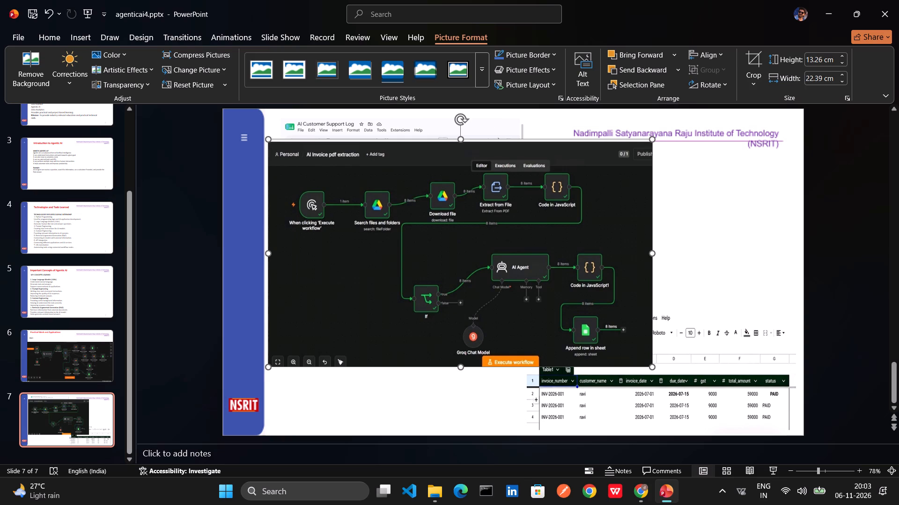
Move the invoice spreadsheet screenshot to the upper-right corner of slide 7, beside the support log screenshot.
drag(685, 330, 722, 114)
Place the AI Invoice pdf extraction workflow screenshot below the "Ass2:" label and stretch its width to 26.09 cm.
click(499, 292)
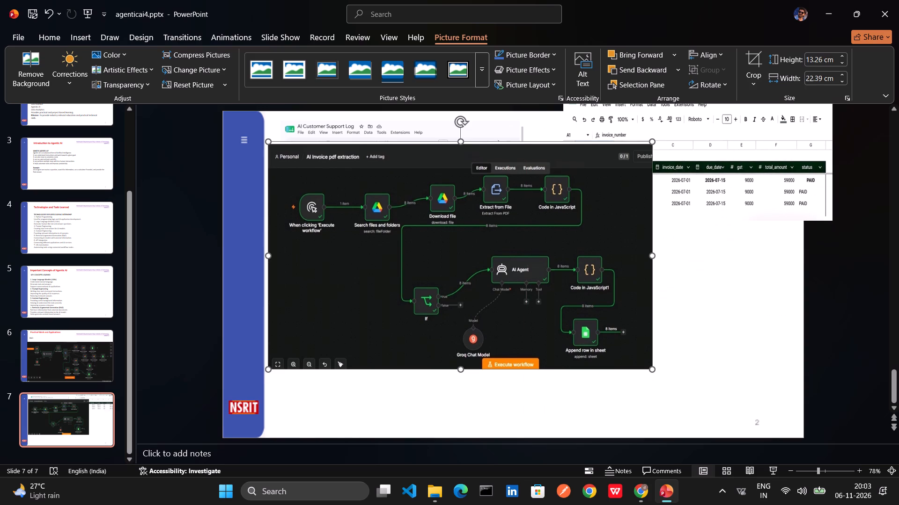
drag(516, 279, 508, 449)
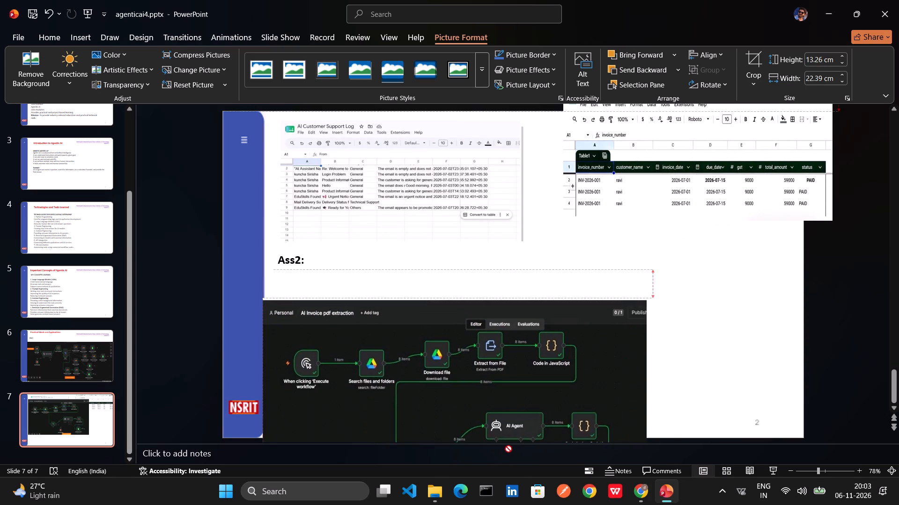
drag(508, 449, 538, 407)
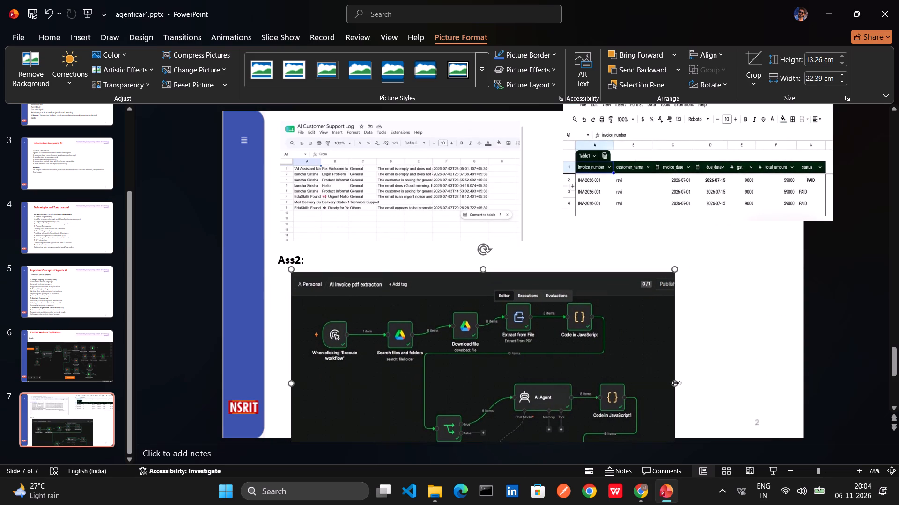
drag(676, 383, 738, 368)
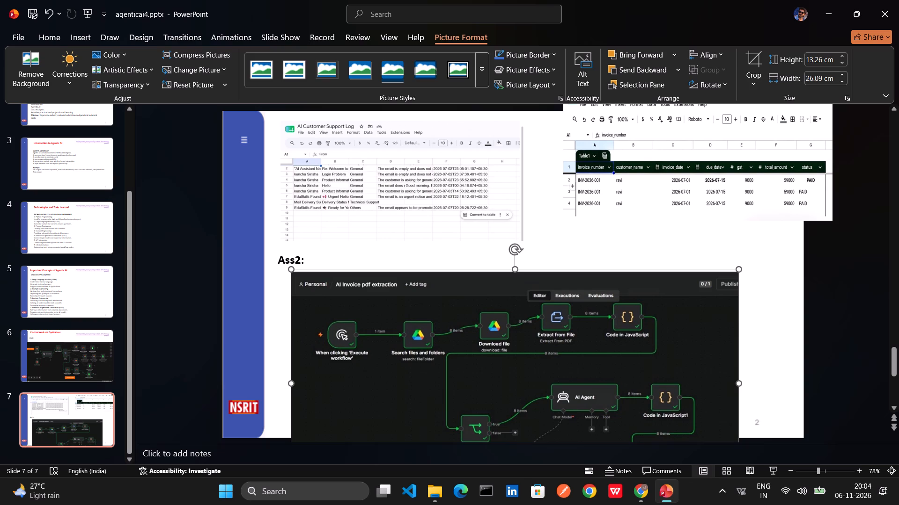
Shift the AI Customer Support Log screenshot slightly up and left, close to the slide's blue side band.
click(442, 196)
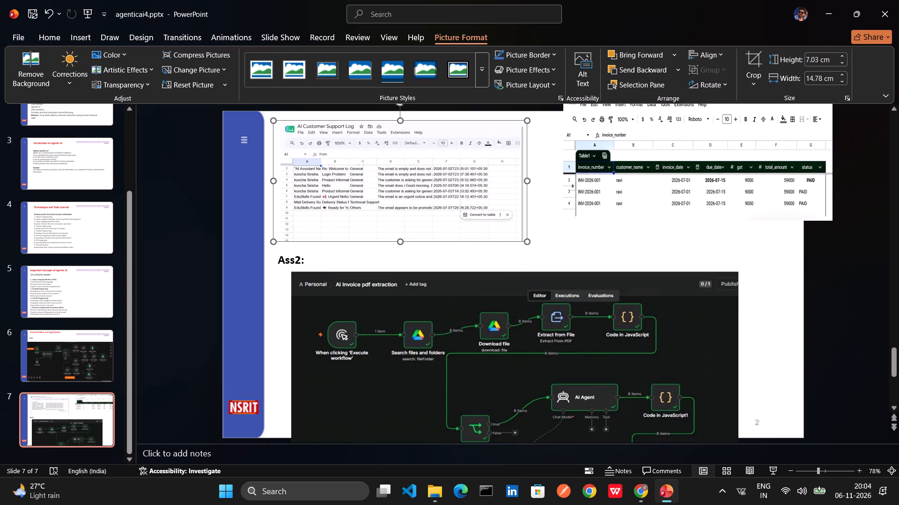
drag(380, 143, 369, 139)
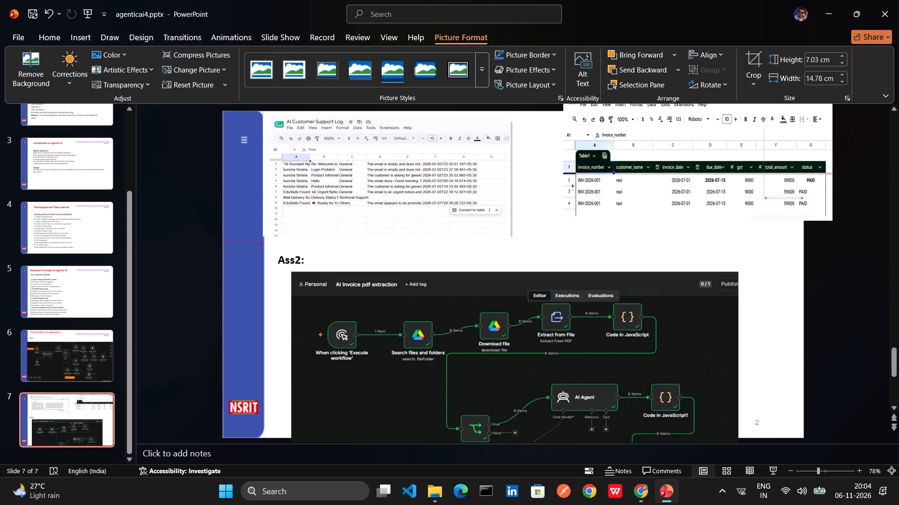
drag(369, 139, 371, 140)
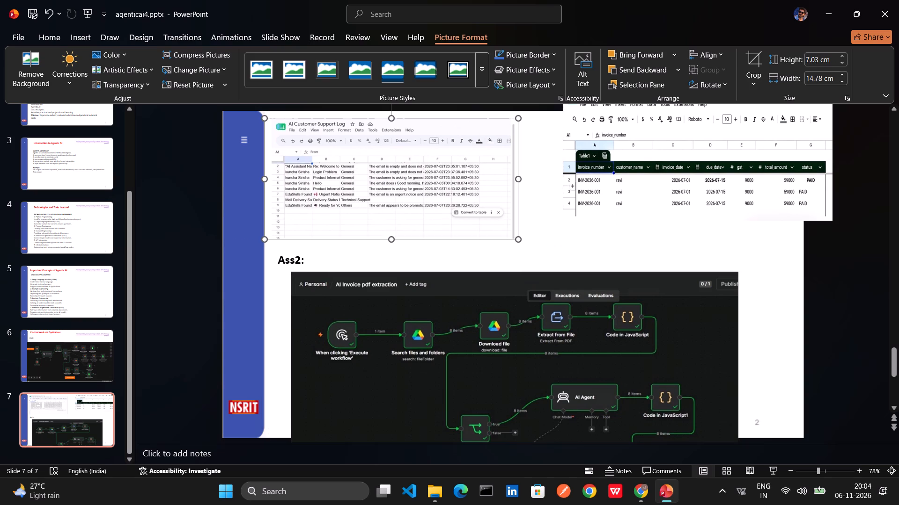
drag(382, 135, 382, 131)
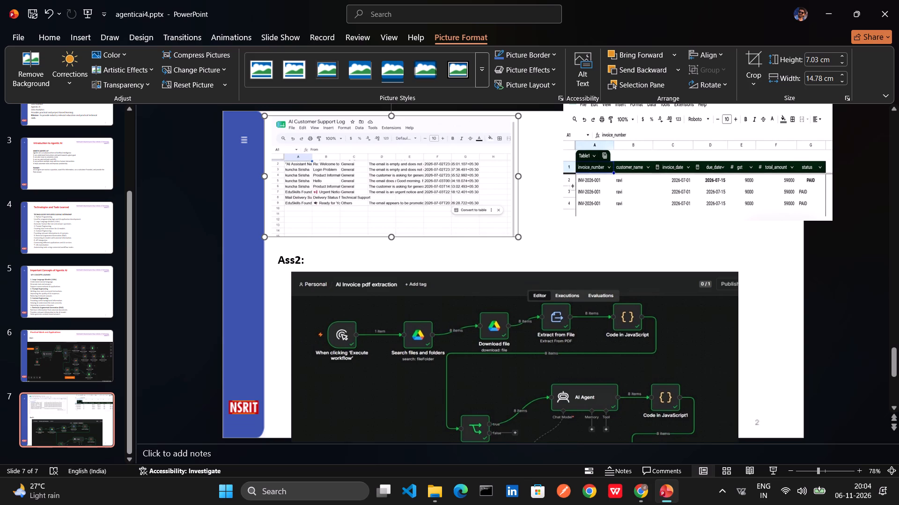
Move the "Ass2:" label up and left, just beneath the AI Customer Support Log screenshot.
click(299, 258)
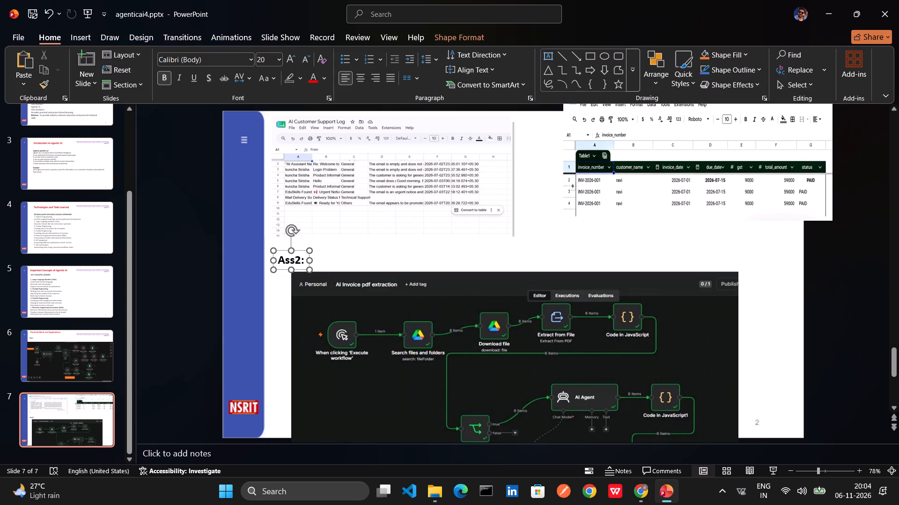
drag(285, 252, 279, 241)
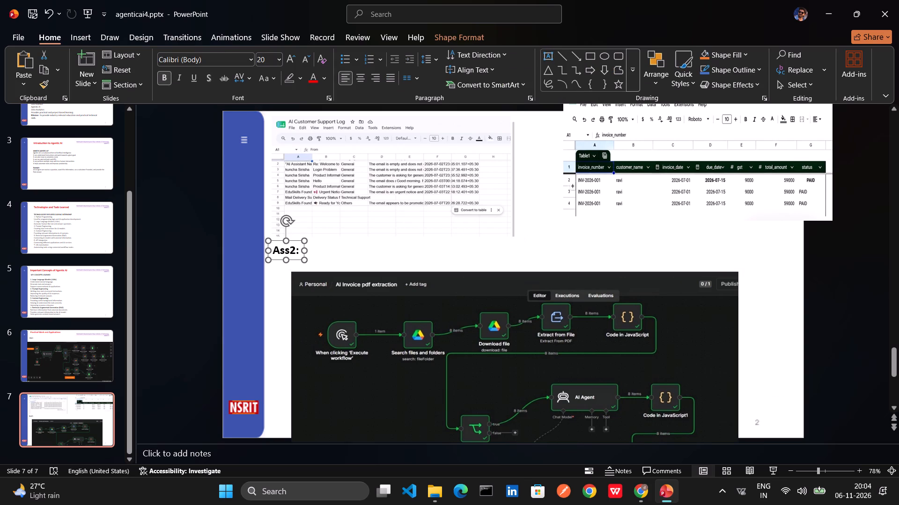
Shorten and widen the invoice workflow screenshot and position it below the "Ass2:" label so it fits within slide 7.
click(370, 254)
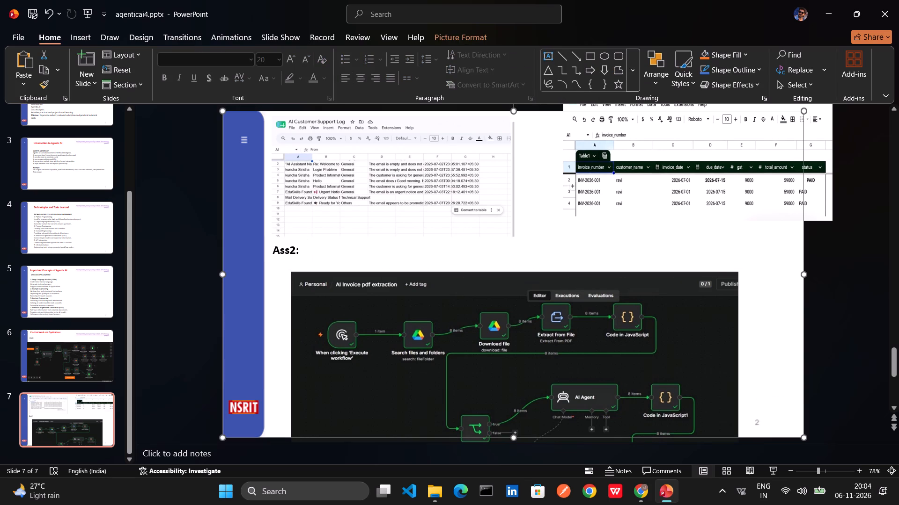
click(403, 316)
drag(497, 322, 467, 316)
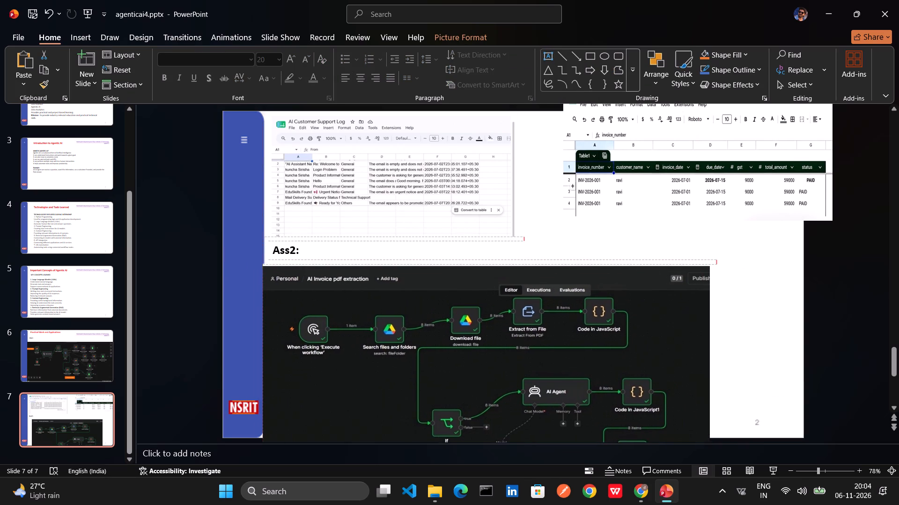
drag(467, 316, 472, 304)
click(472, 304)
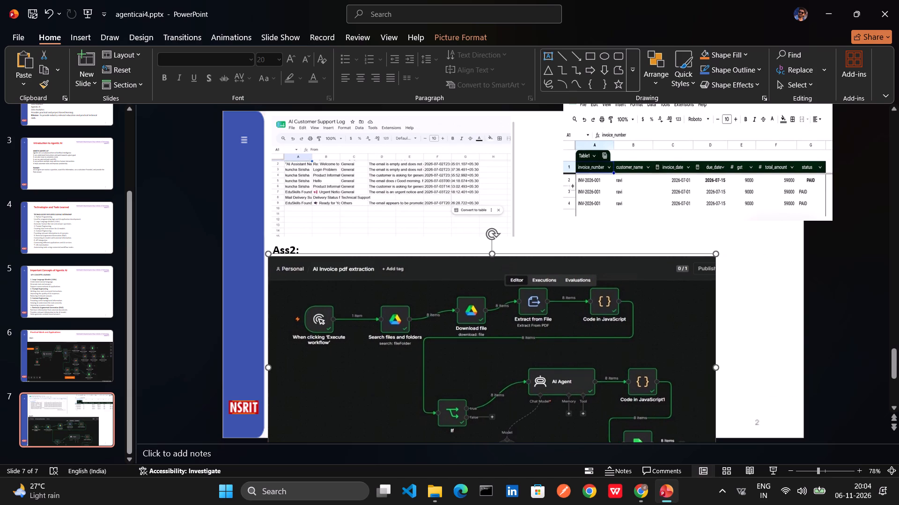
drag(493, 253, 495, 297)
drag(476, 328, 483, 289)
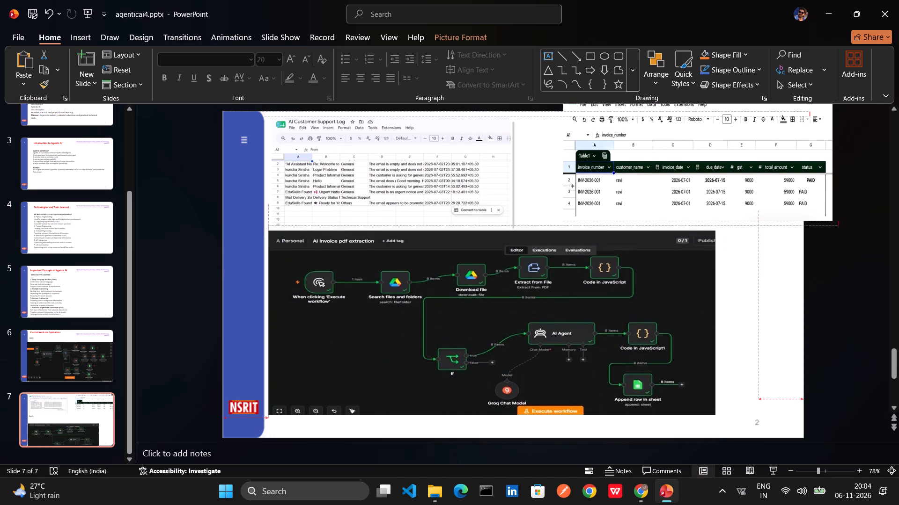
drag(483, 289, 473, 283)
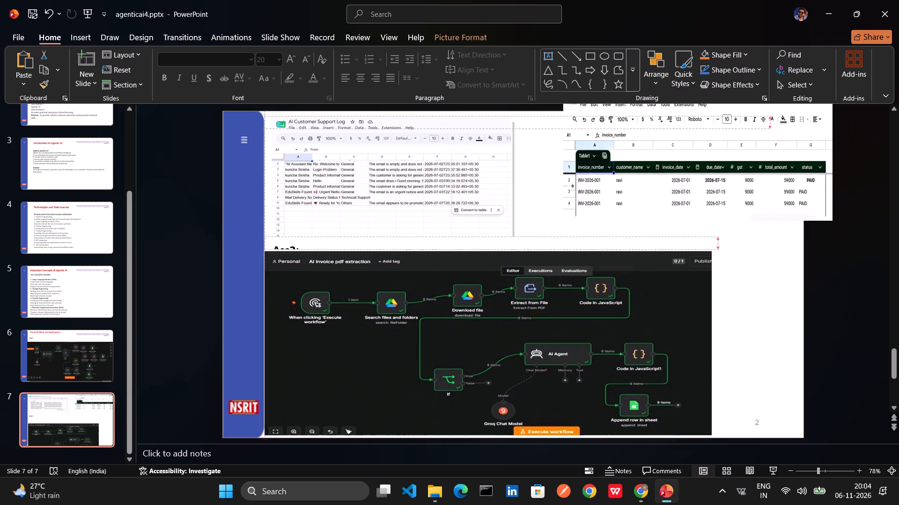
drag(473, 283, 488, 273)
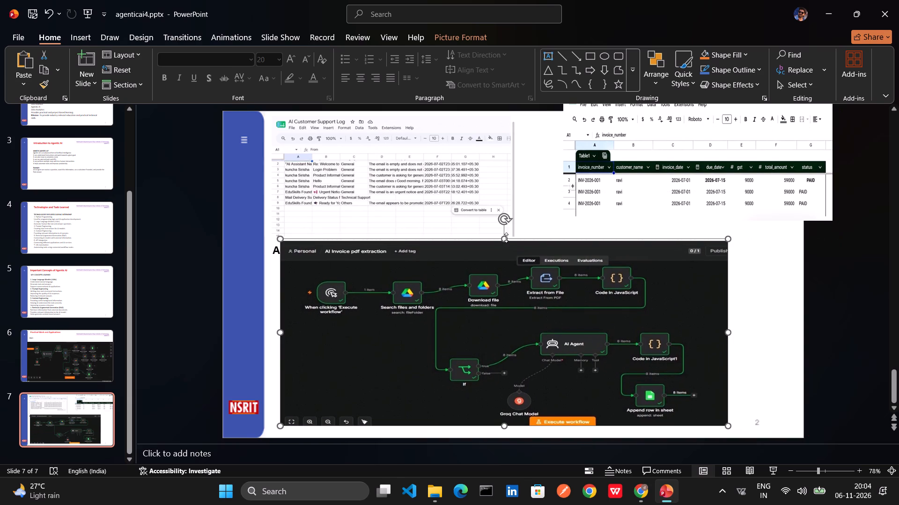
drag(506, 238, 506, 263)
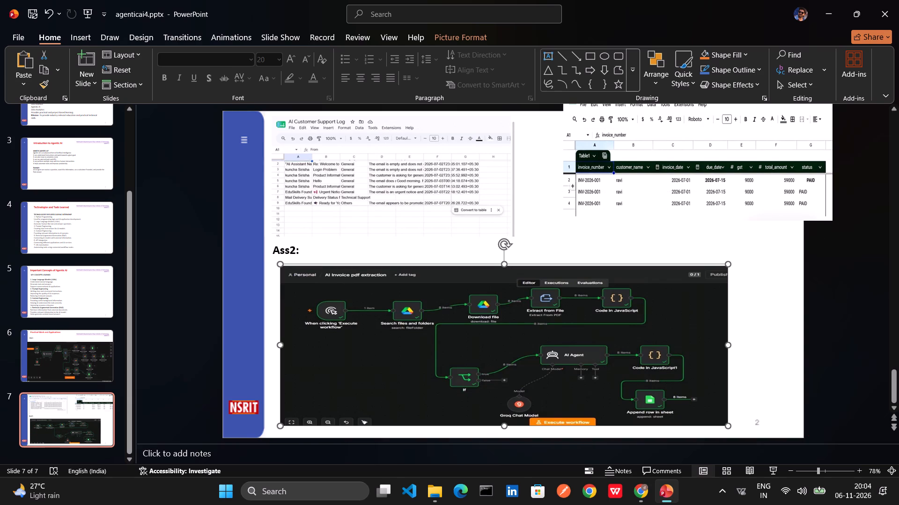
drag(729, 344, 759, 348)
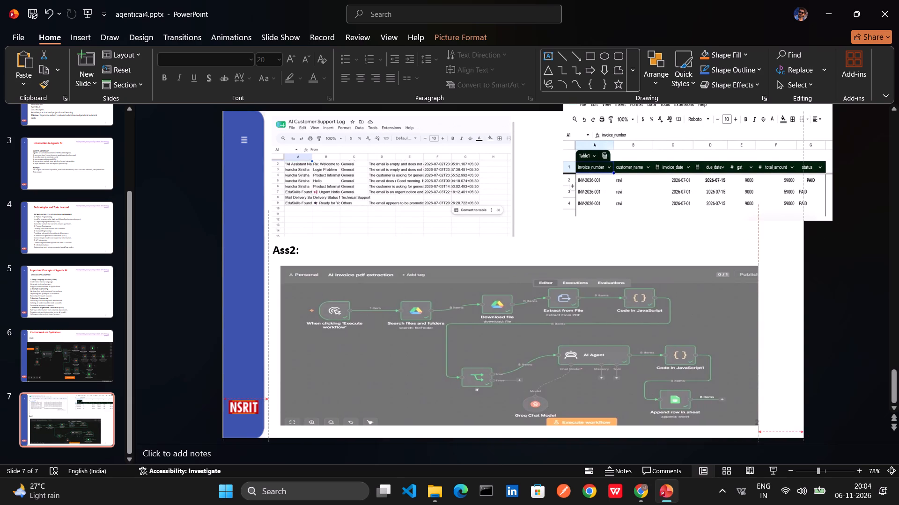
drag(560, 356, 552, 357)
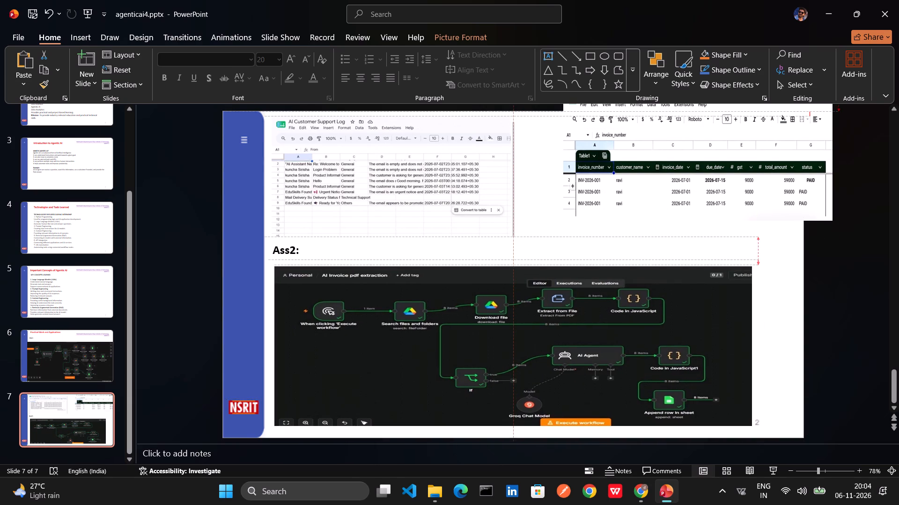
drag(552, 357, 557, 362)
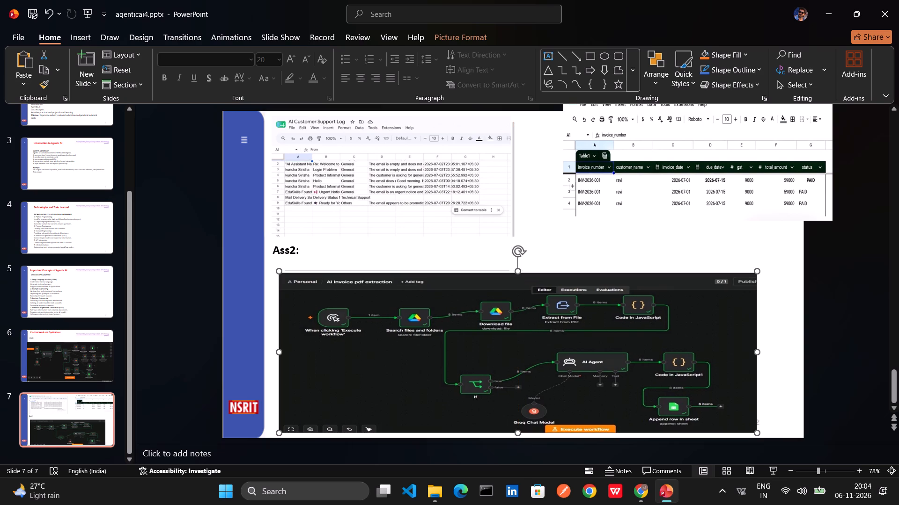
Nudge the "Ass2:" label slightly down and right, to just above the workflow screenshot's left edge.
click(284, 248)
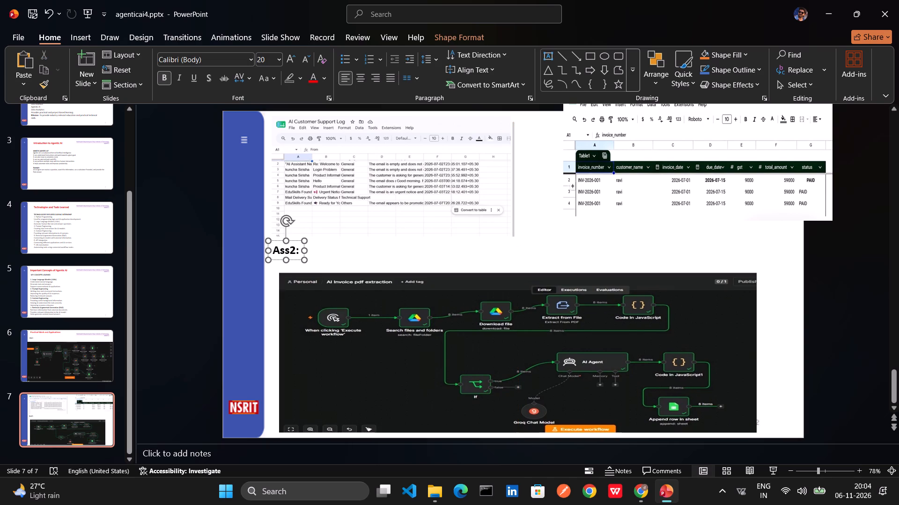
drag(292, 239, 296, 245)
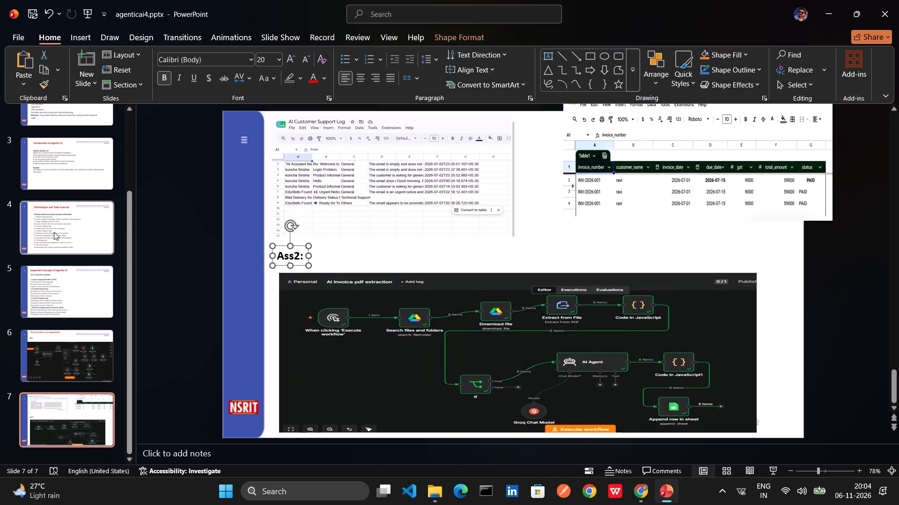
Duplicate slide 5, "Important Concepts of Agentic AI", and move the copy to the end of the deck as slide 8.
scroll(67, 336, down, 2)
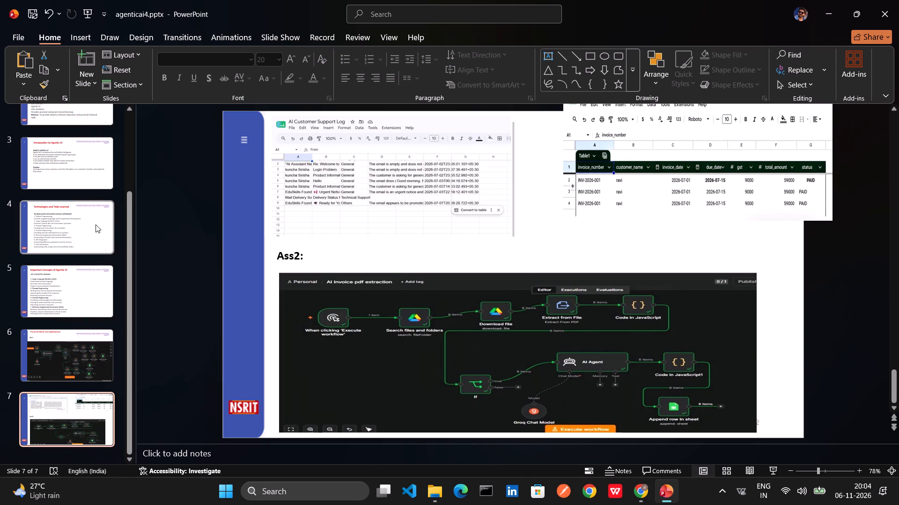
scroll(96, 224, up, 4)
scroll(96, 224, down, 4)
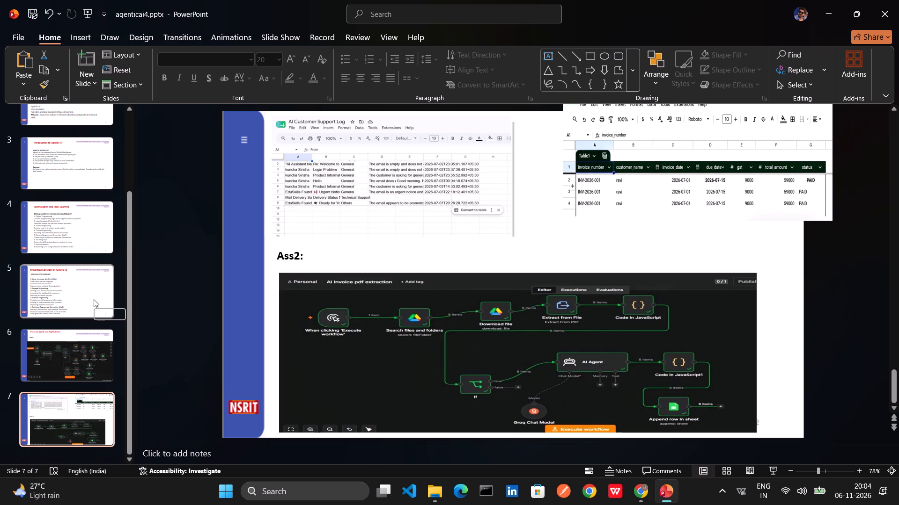
click(94, 299)
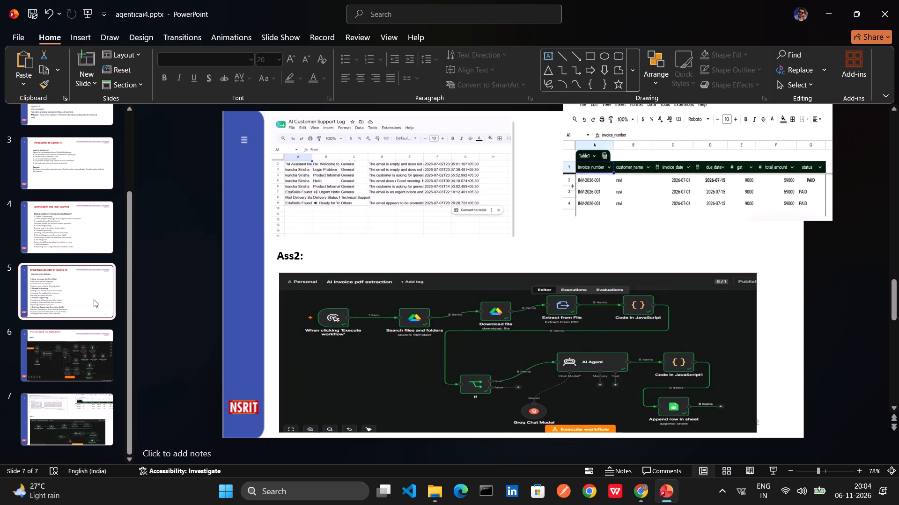
right_click(94, 299)
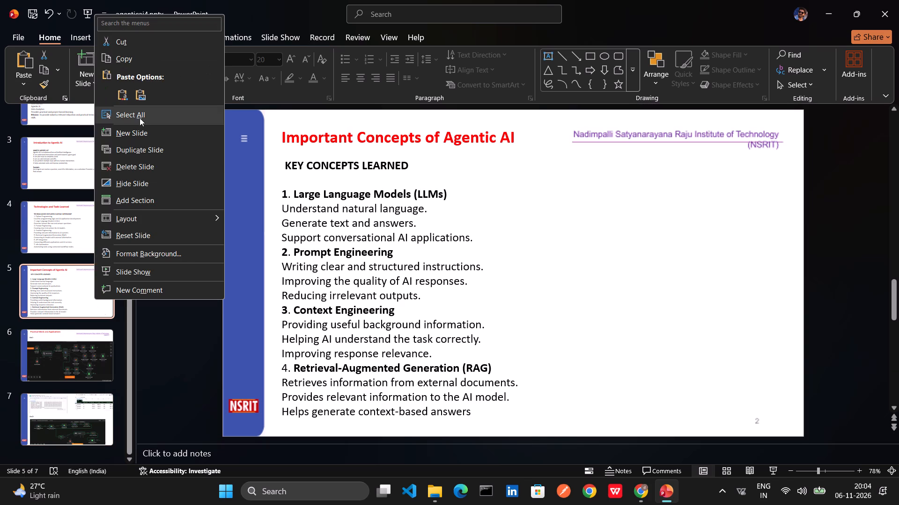
click(134, 148)
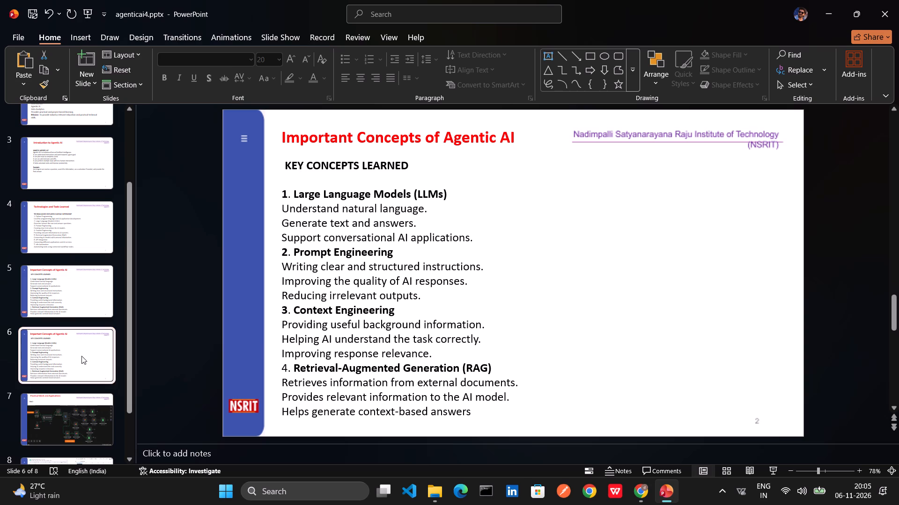
drag(81, 357, 81, 413)
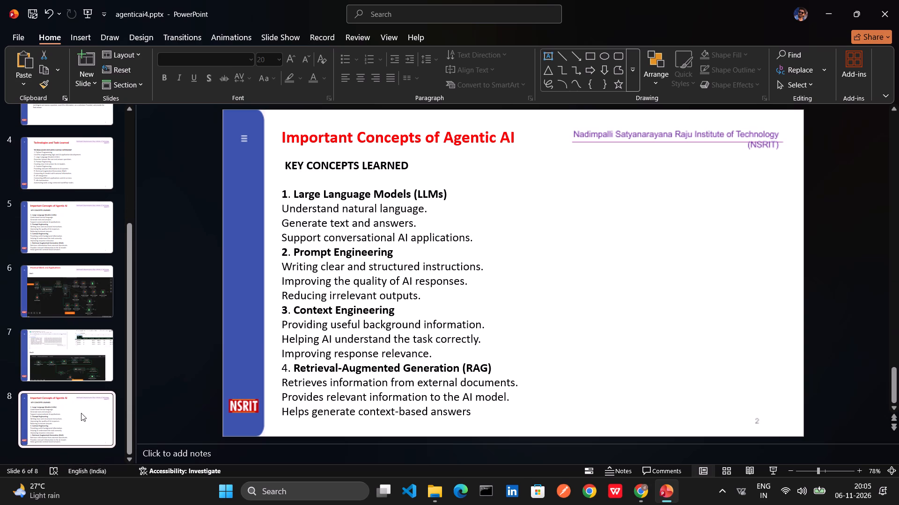
Clear the "KEY CONCEPTS LEARNED" heading, the numbered body text and the red title from slide 8.
click(68, 423)
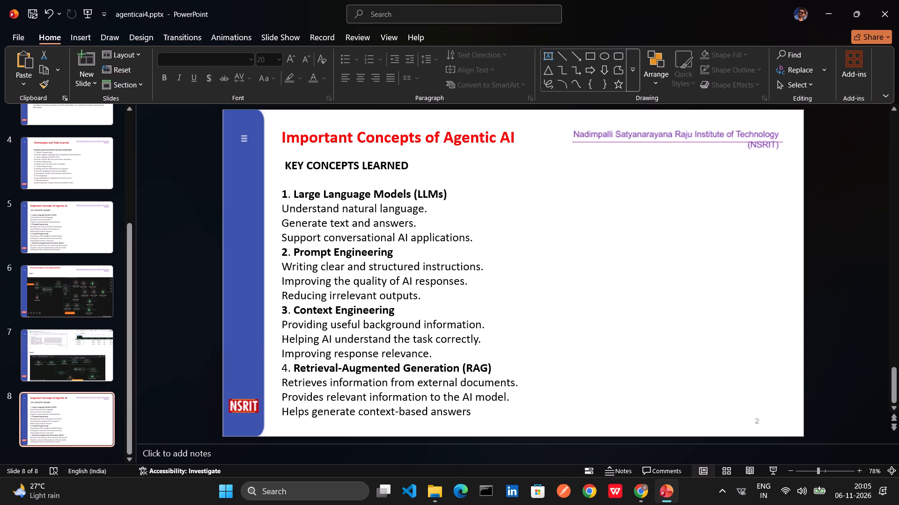
click(284, 165)
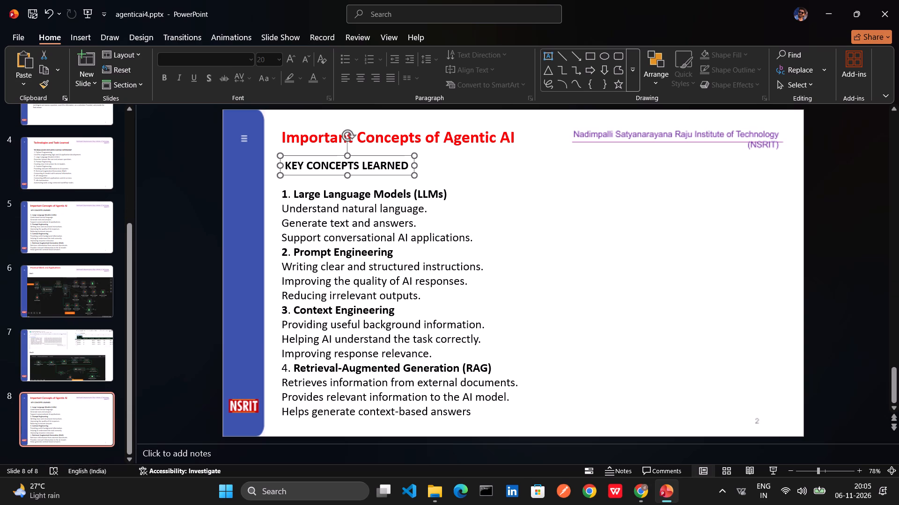
click(287, 164)
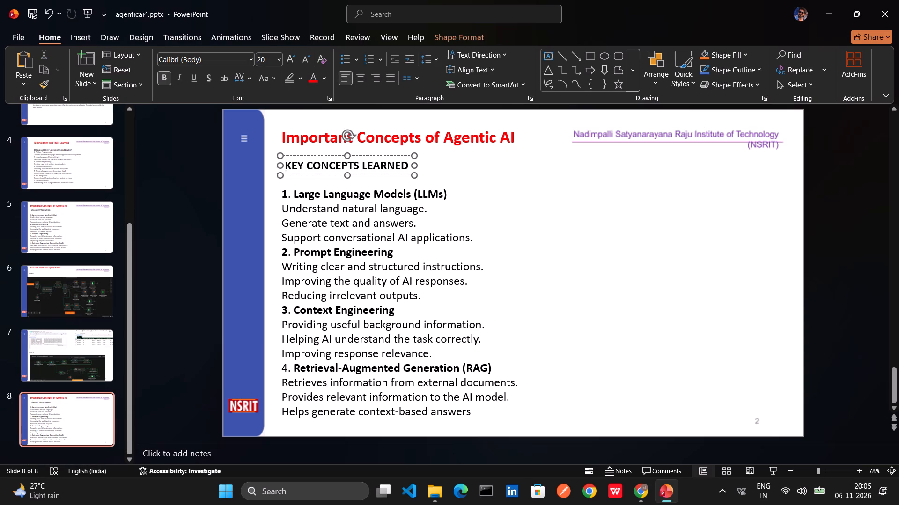
key(ctrl+a)
key(BackSpace)
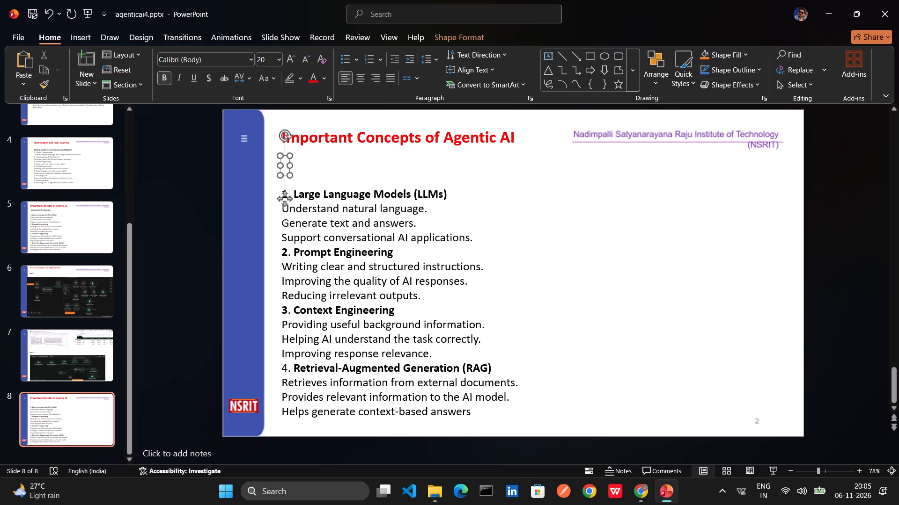
click(298, 202)
key(ctrl+a)
key(BackSpace)
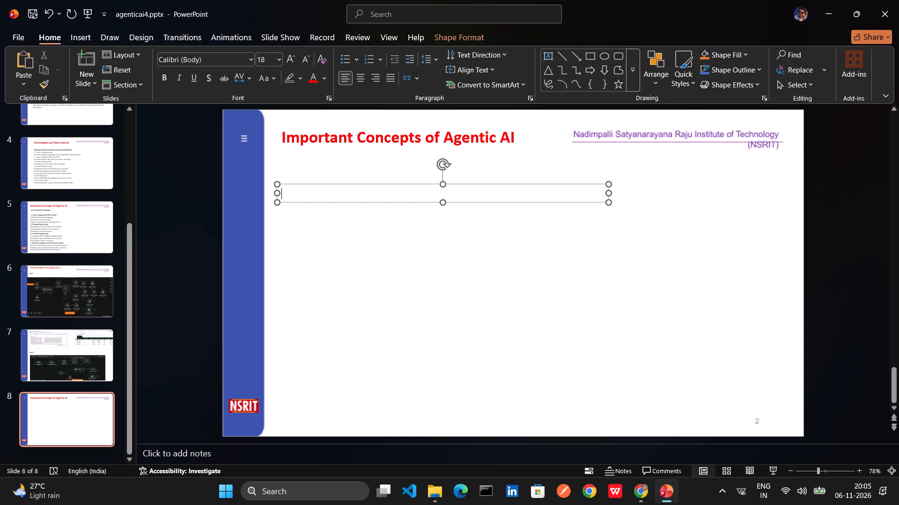
click(490, 134)
key(ctrl+a)
key(BackSpace)
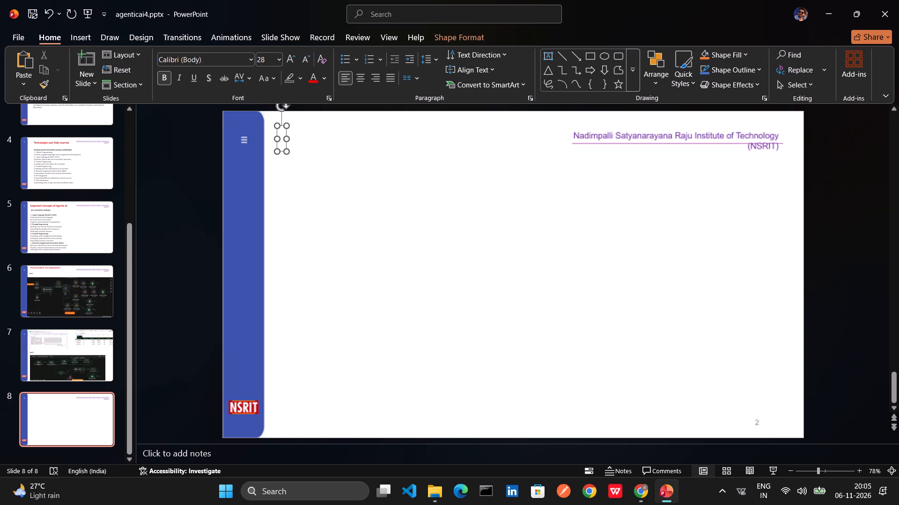
Move the AI Invoice PDF Extraction spreadsheet screenshot from slide 7 to the blank slide 8.
click(67, 376)
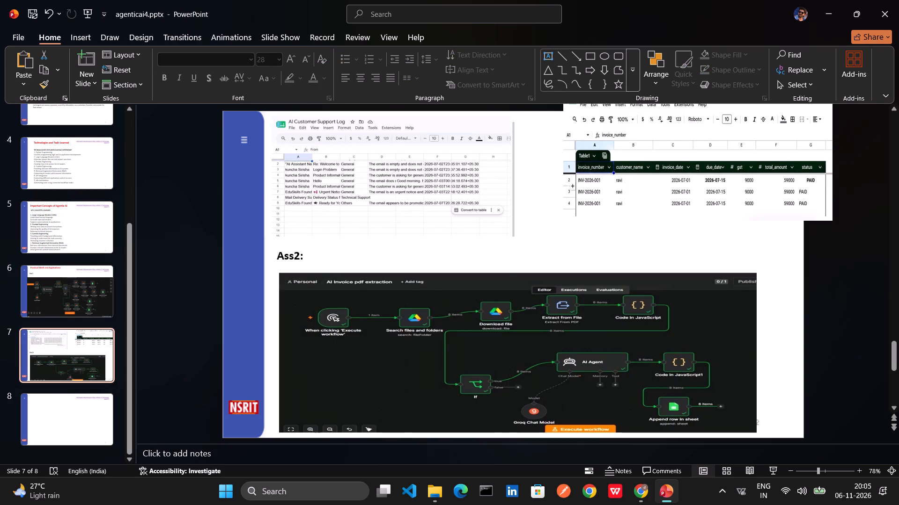
drag(734, 166, 600, 504)
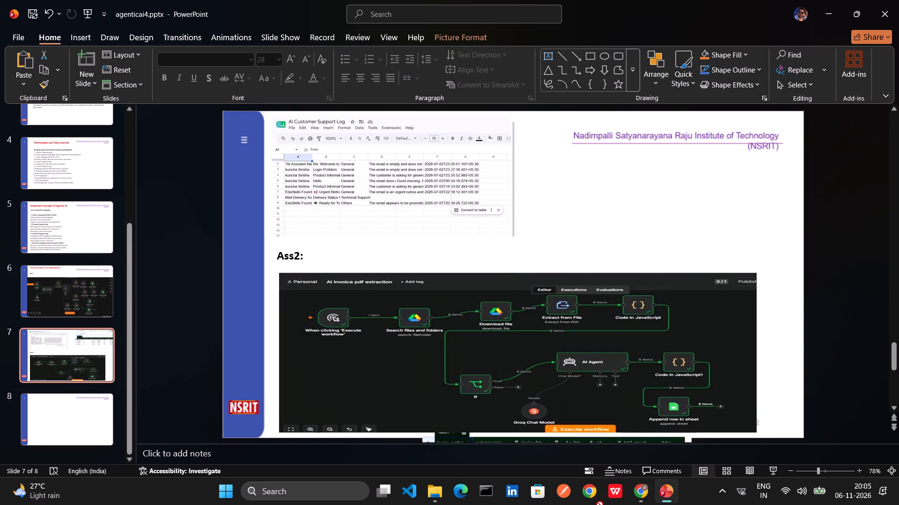
drag(600, 504, 64, 425)
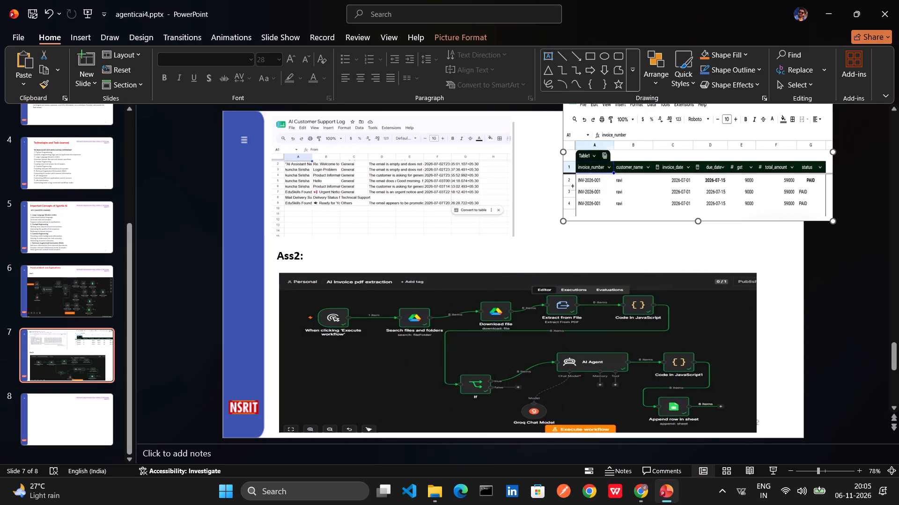
click(729, 155)
key(ctrl+c)
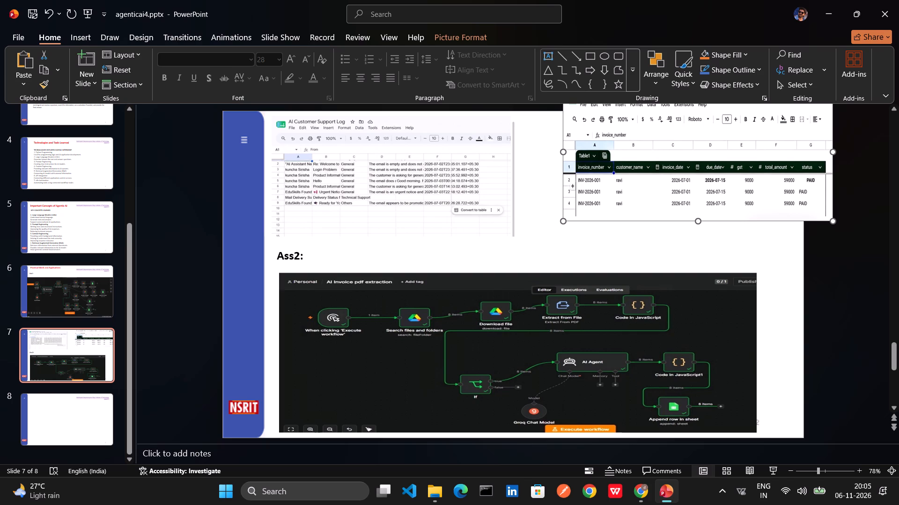
right_click(729, 155)
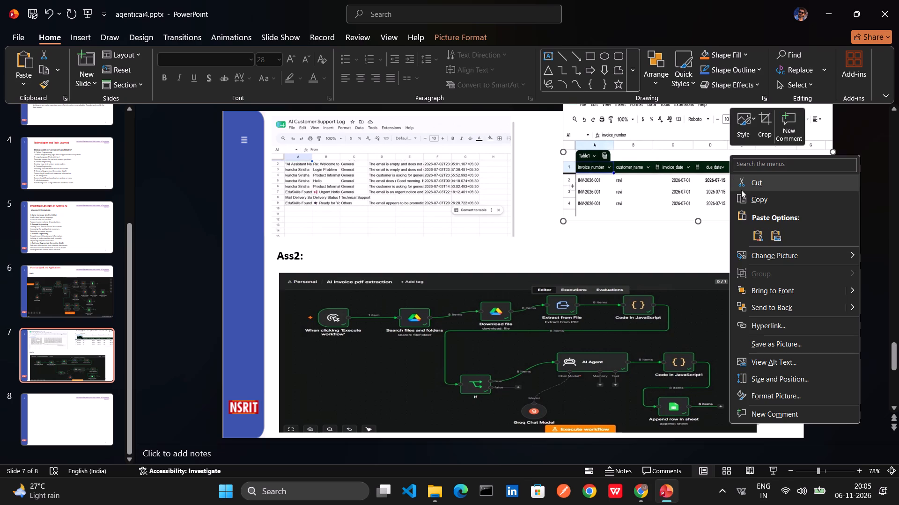
click(756, 186)
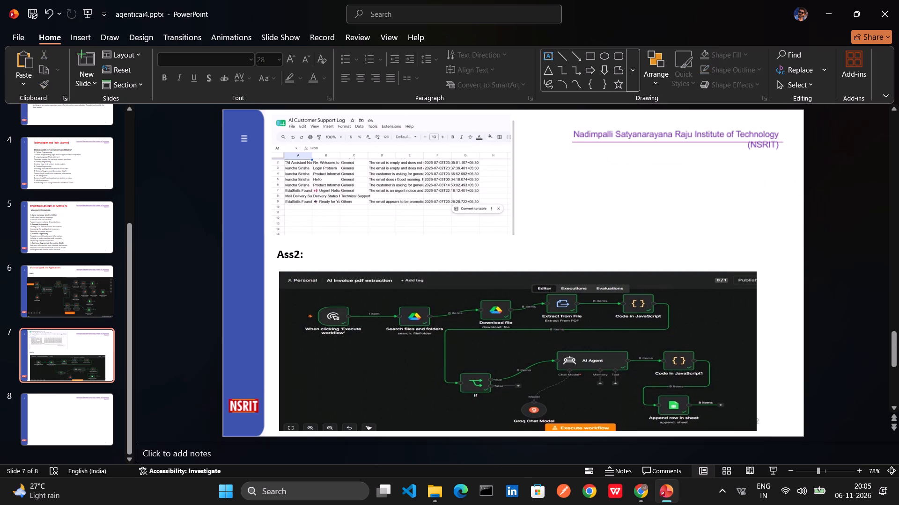
click(58, 425)
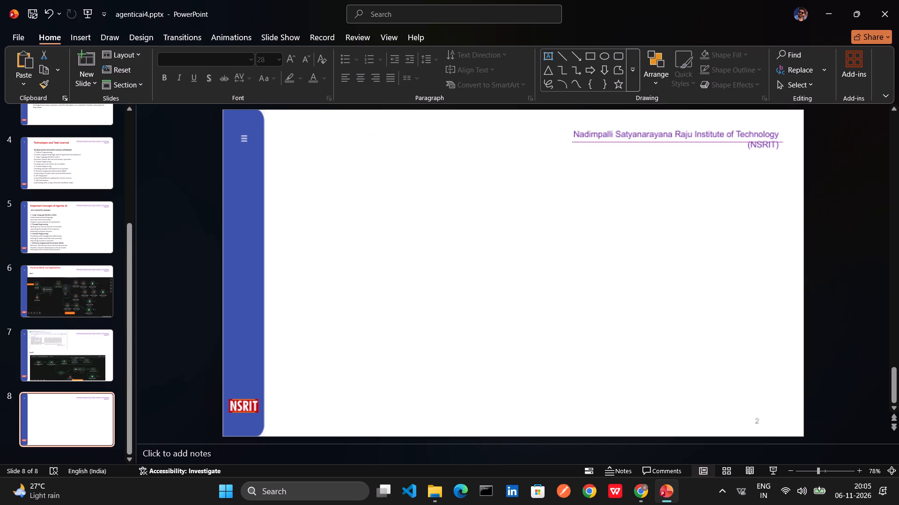
key(ctrl+v)
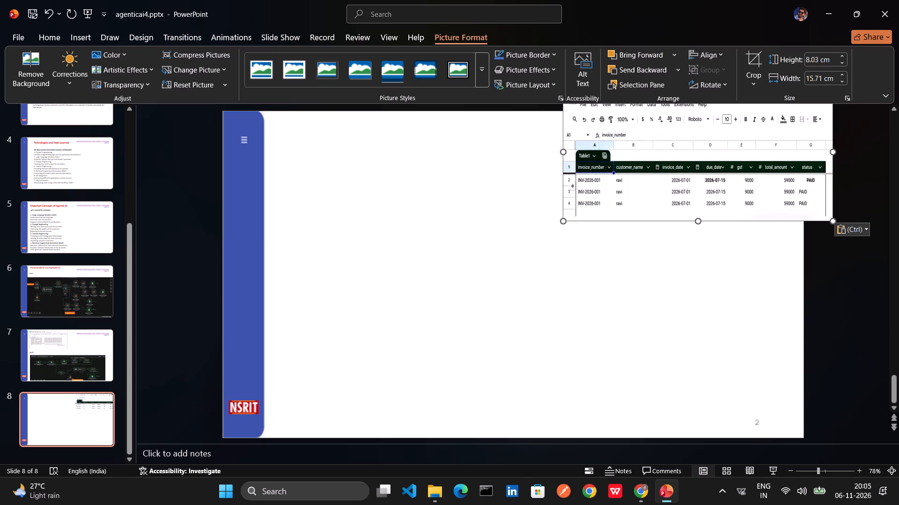
Position the invoice spreadsheet screenshot in slide 8's upper-left area beside the blue band and widen it to about 17.7 cm.
drag(671, 164, 378, 198)
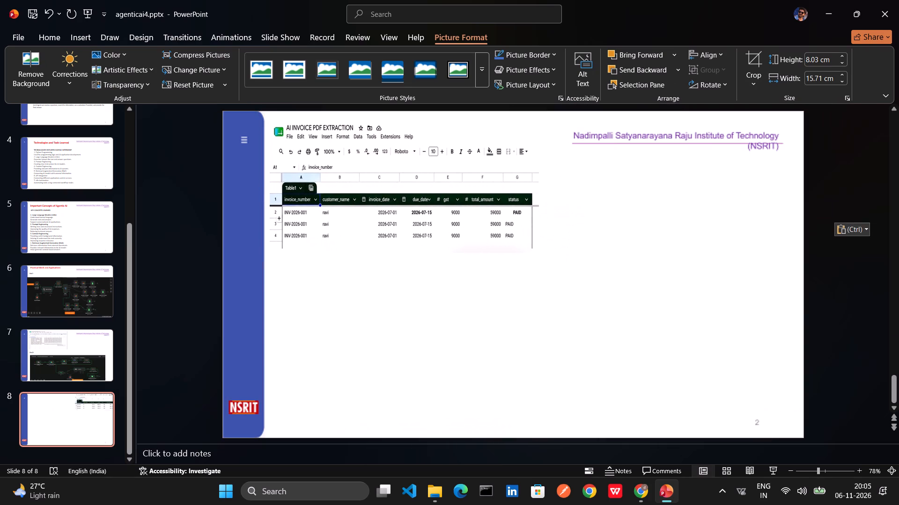
drag(378, 198, 377, 196)
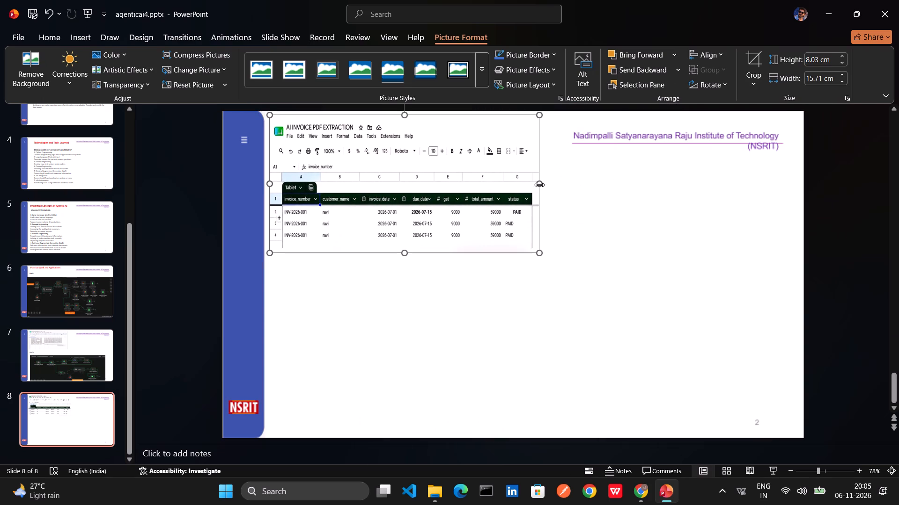
drag(539, 184, 575, 178)
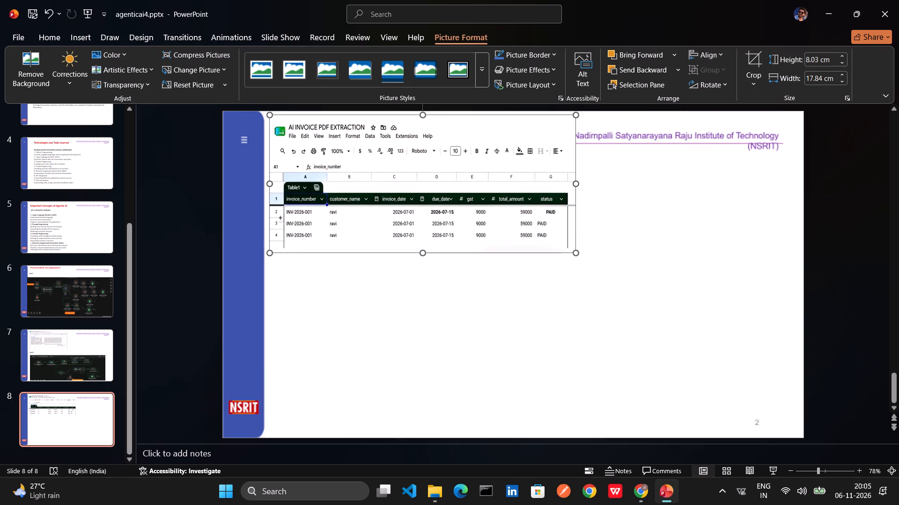
click(575, 183)
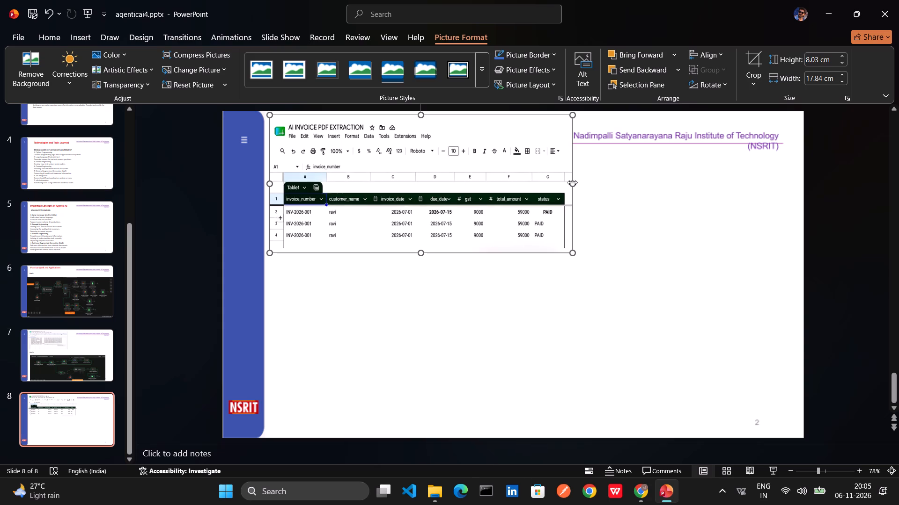
click(438, 154)
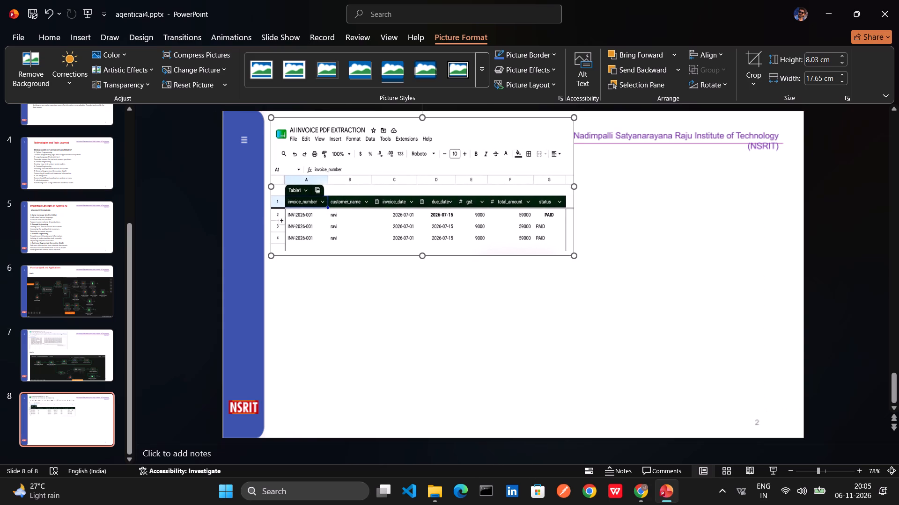
click(347, 273)
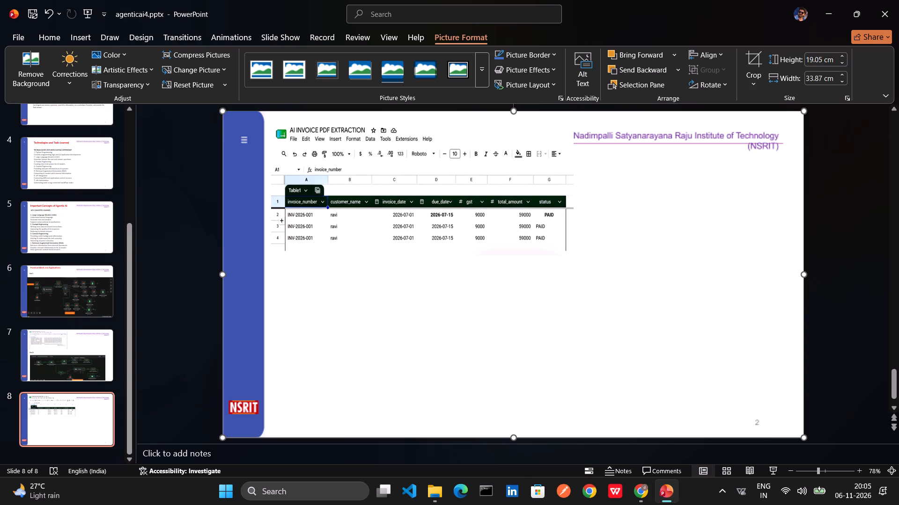
click(560, 232)
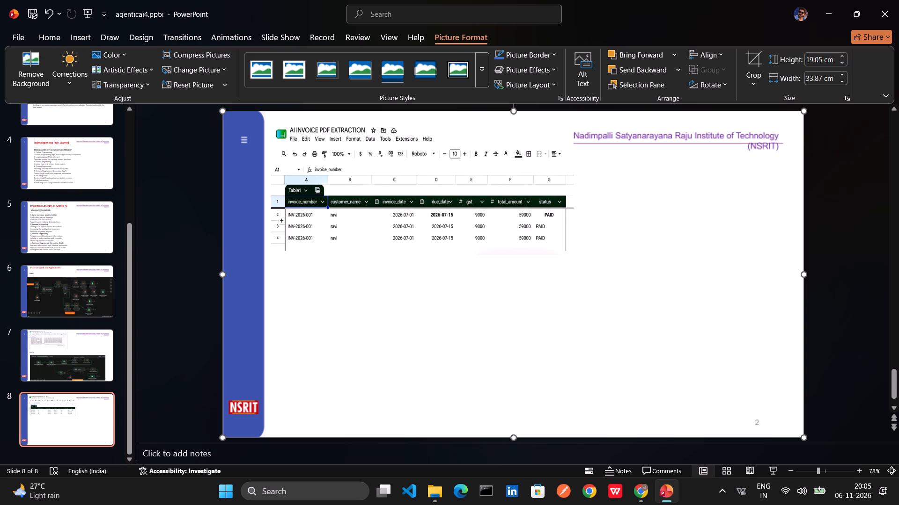
click(577, 245)
Add a text box reading "Ass3 :" below the invoice spreadsheet screenshot on slide 8.
click(83, 37)
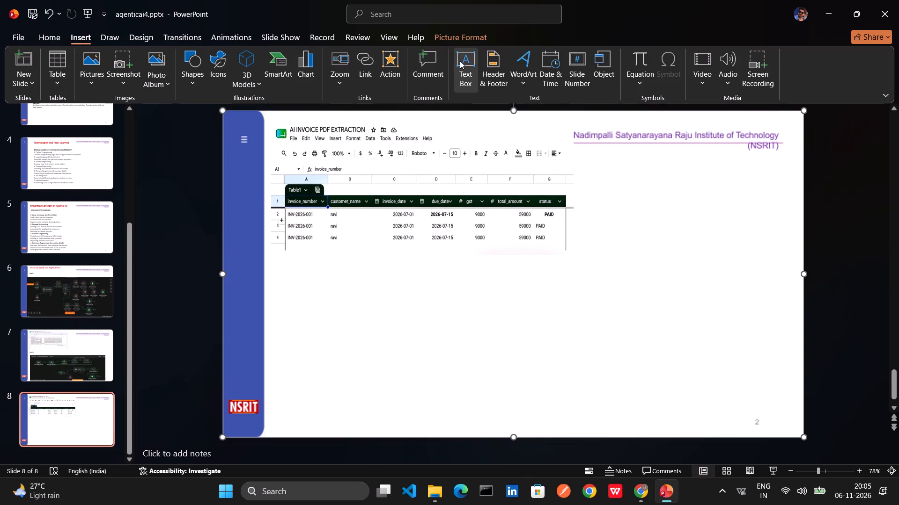
click(460, 61)
click(310, 287)
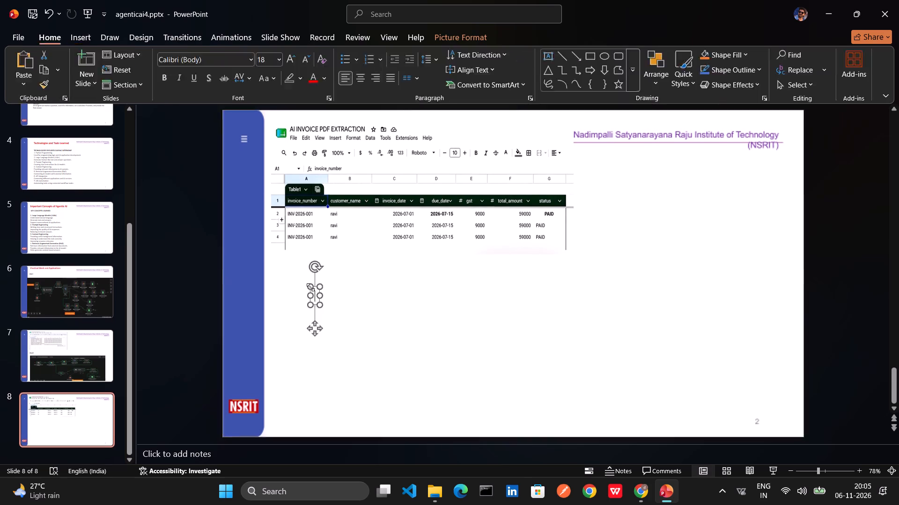
text(Ass)
text(3)
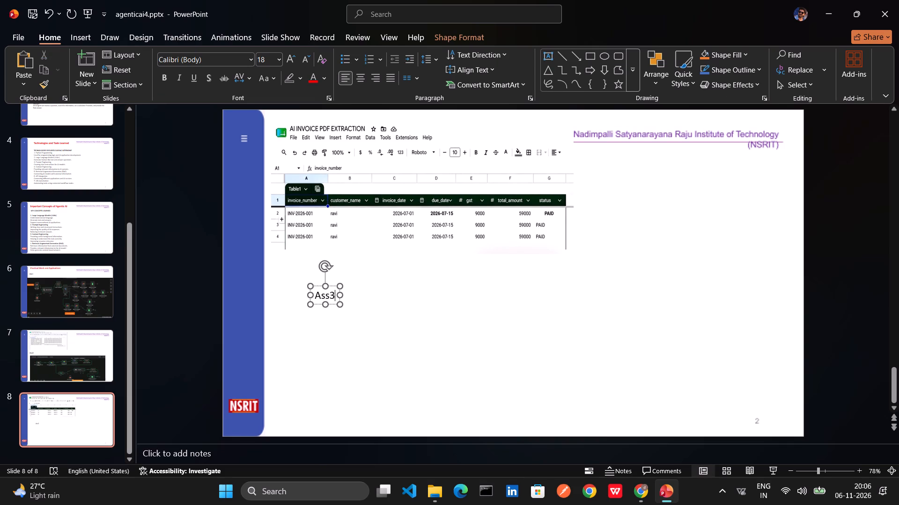
key(space)
key(shift+colon)
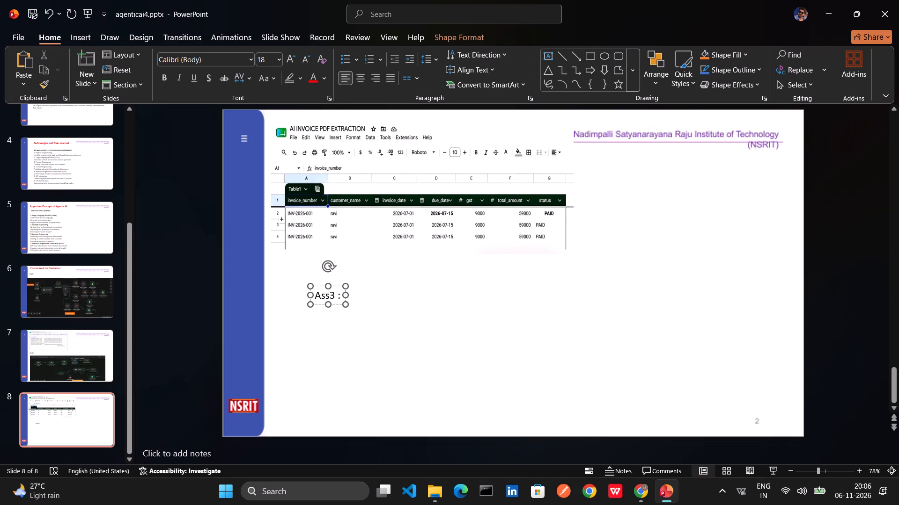
Format the "Ass3 :" label as bold black text at 20 pt.
key(ctrl+a)
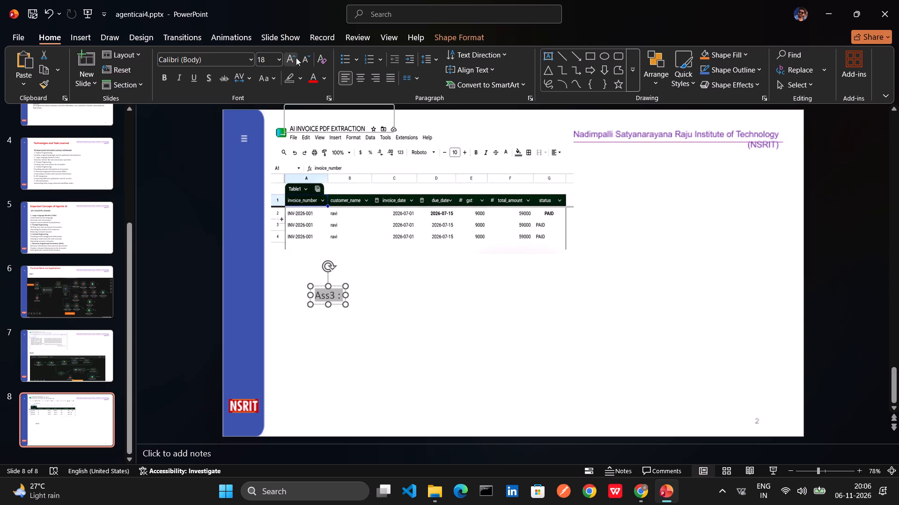
click(324, 79)
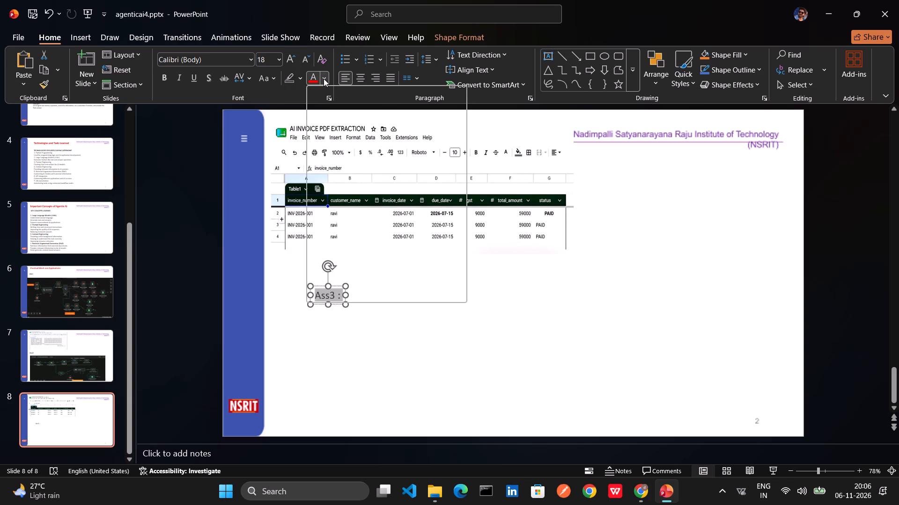
click(329, 131)
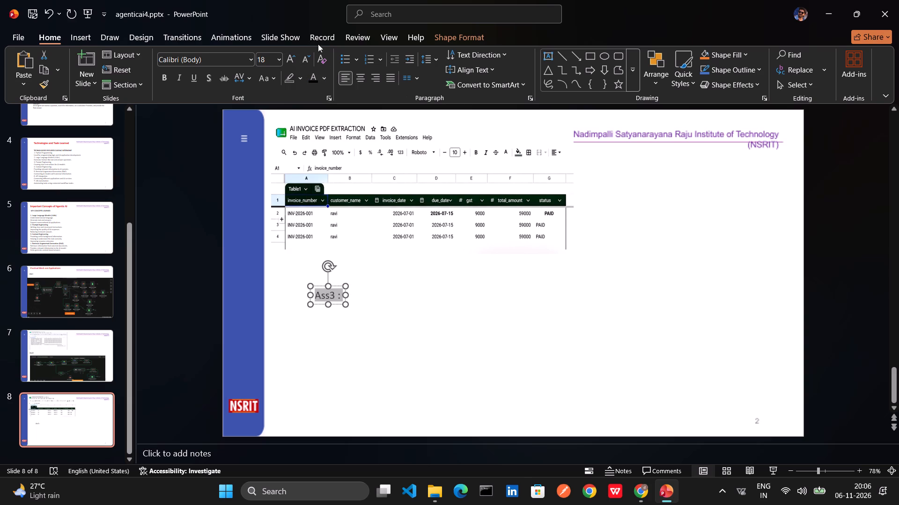
click(170, 73)
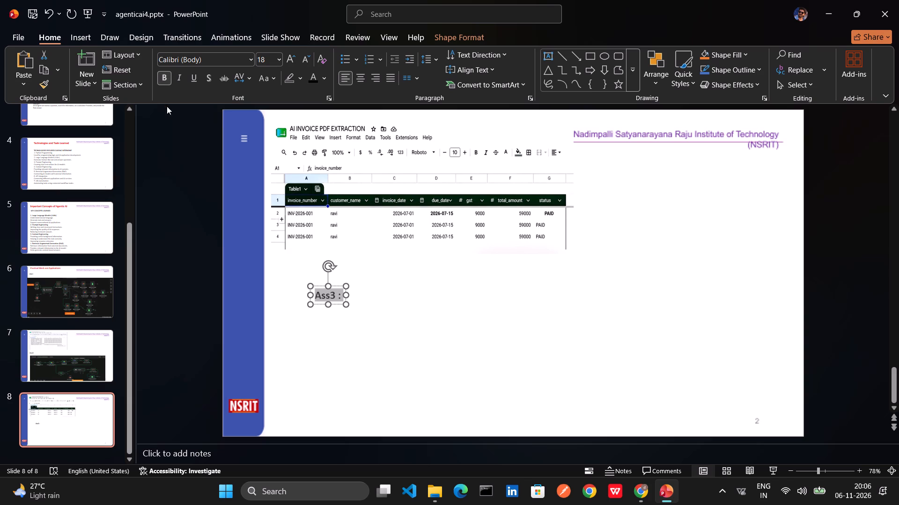
click(383, 292)
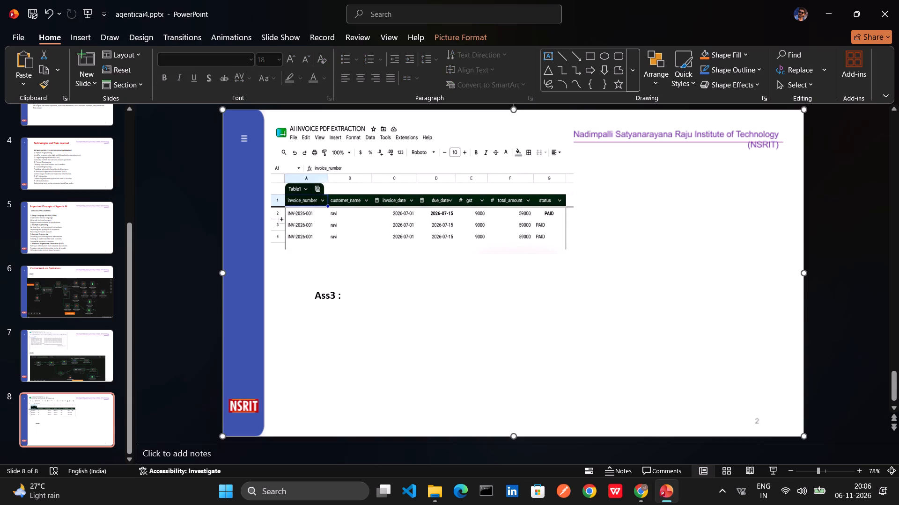
click(313, 294)
drag(316, 293, 342, 298)
click(428, 262)
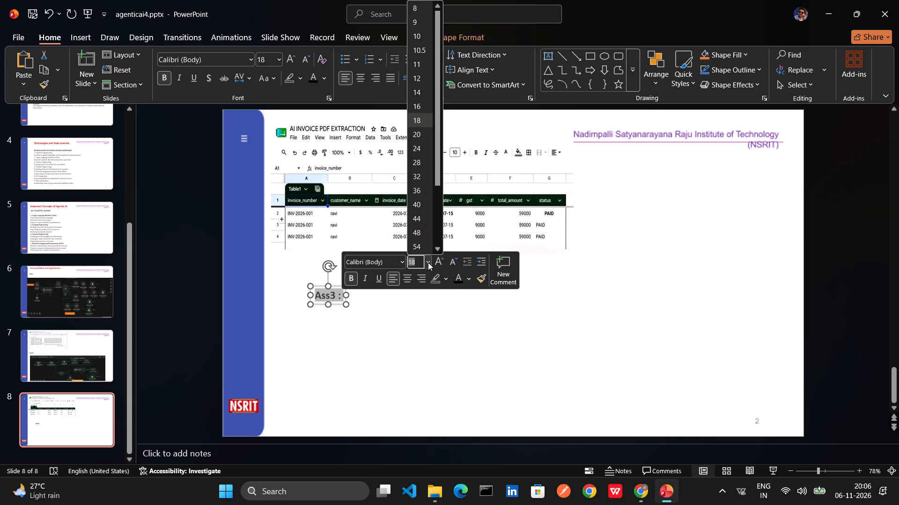
click(419, 136)
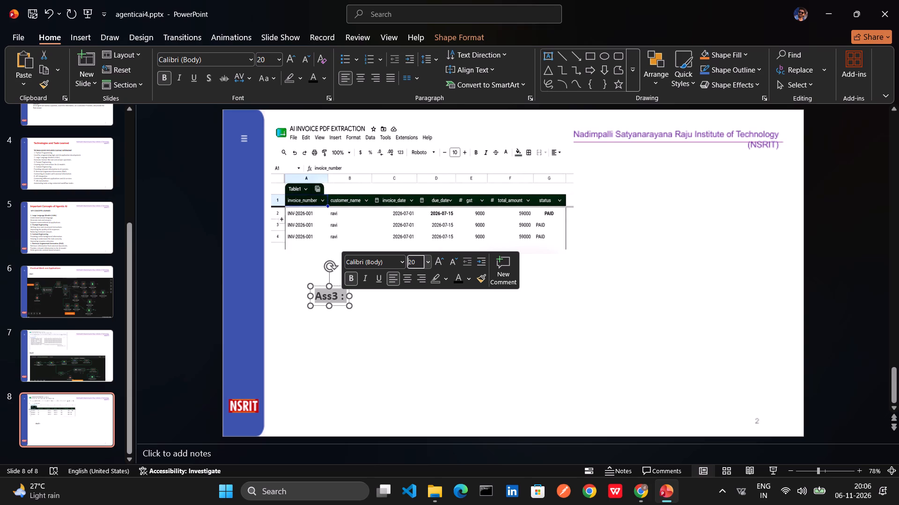
click(371, 319)
Move the "Ass3 :" label up to just below the invoice spreadsheet screenshot's lower-left corner, beside the blue band.
click(339, 294)
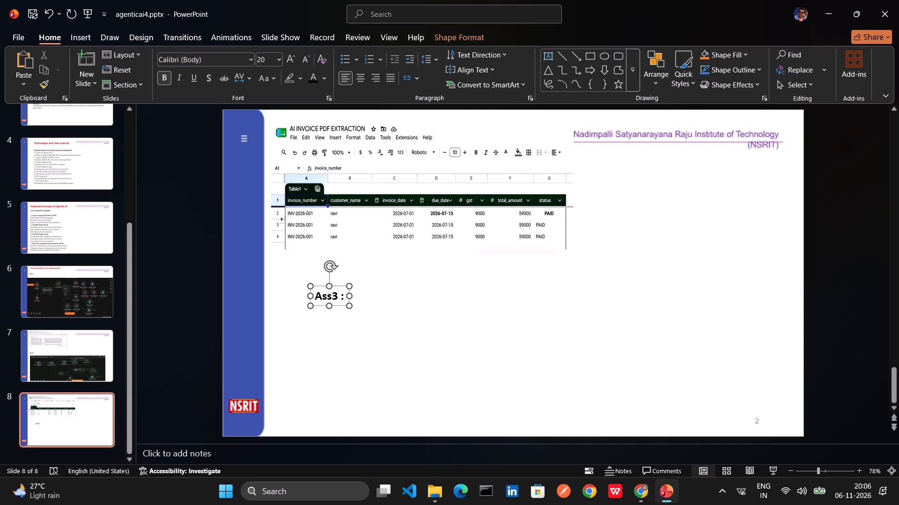
drag(322, 286, 278, 255)
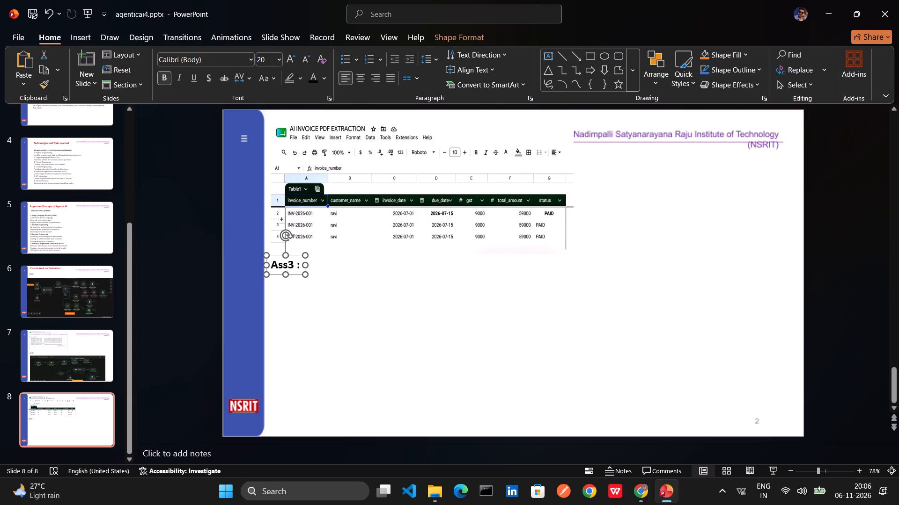
drag(295, 254, 295, 240)
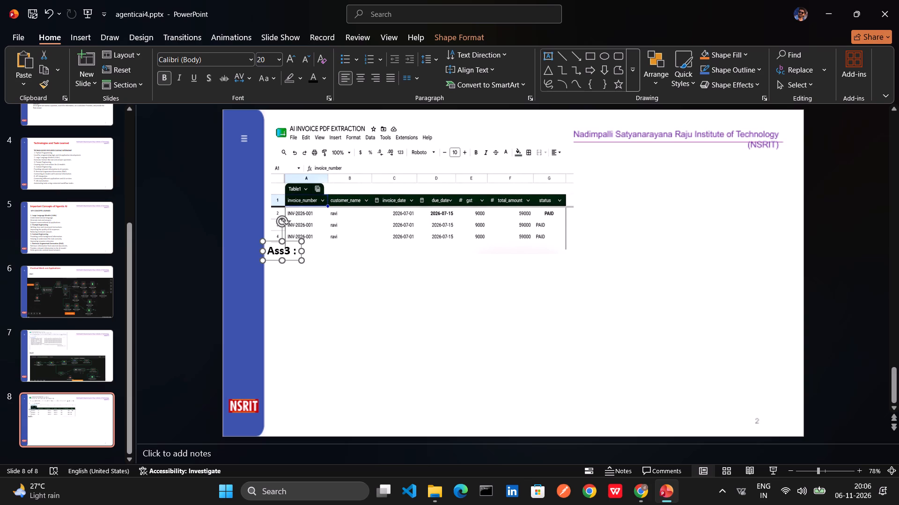
drag(291, 241, 294, 245)
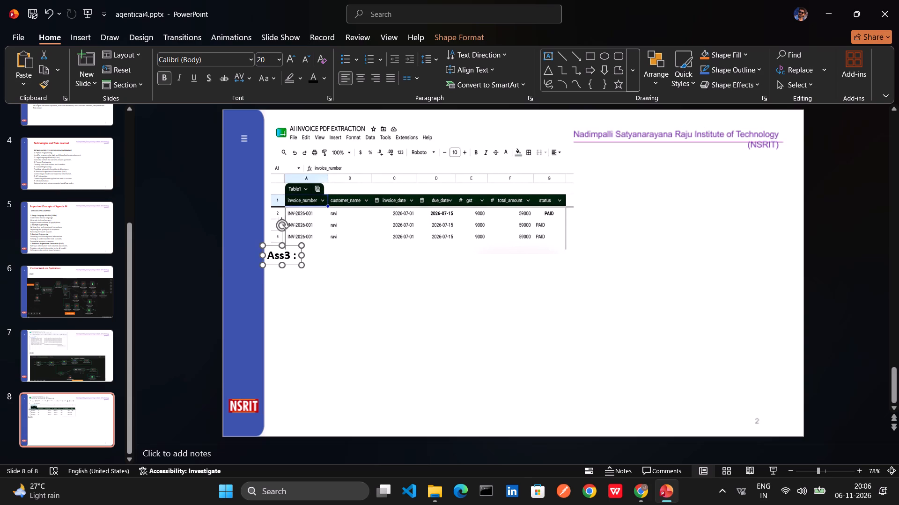
click(325, 294)
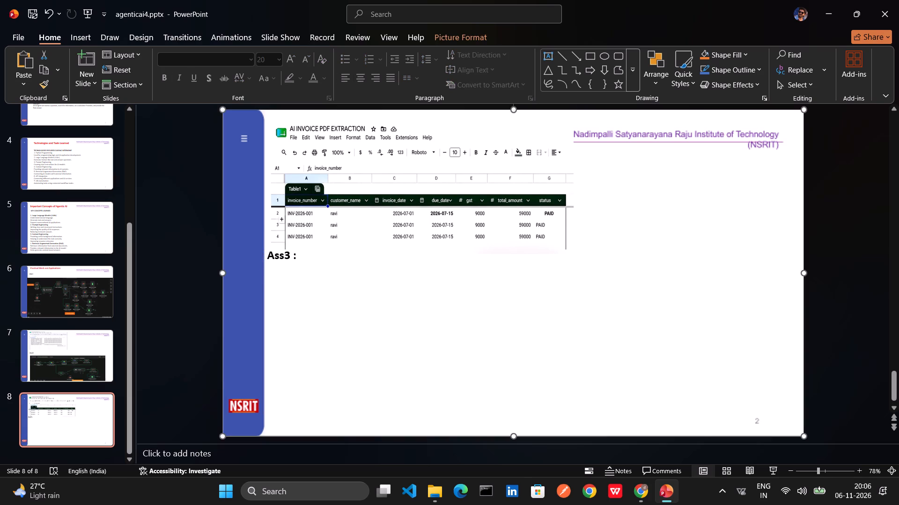
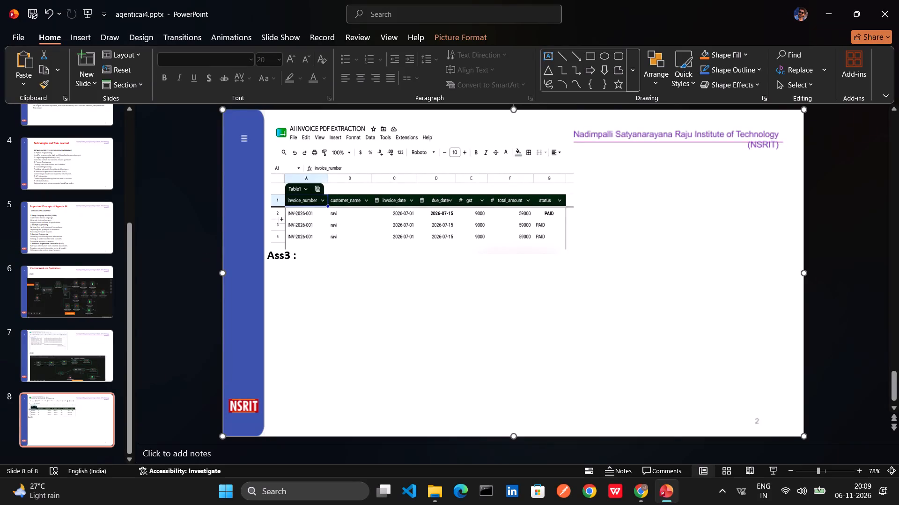
Switch to slide 4, "Technologies and Tools Learned".
click(286, 254)
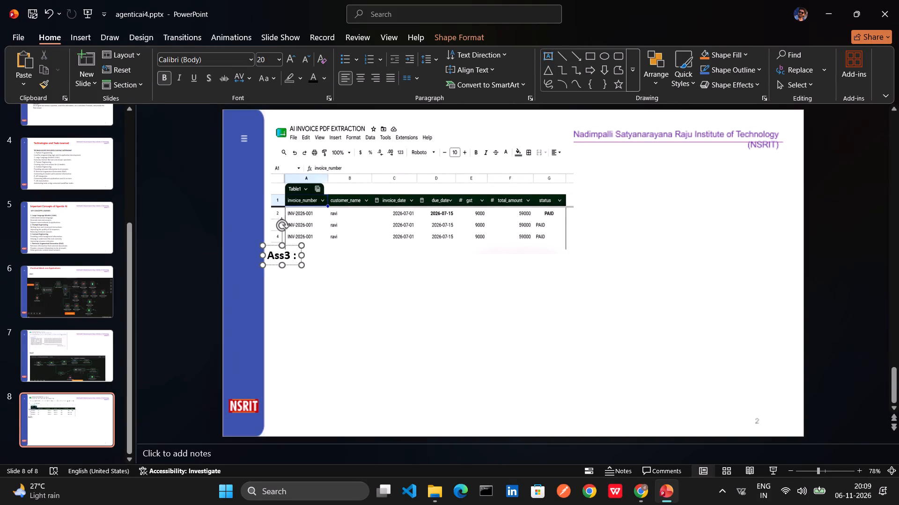
scroll(94, 212, up, 4)
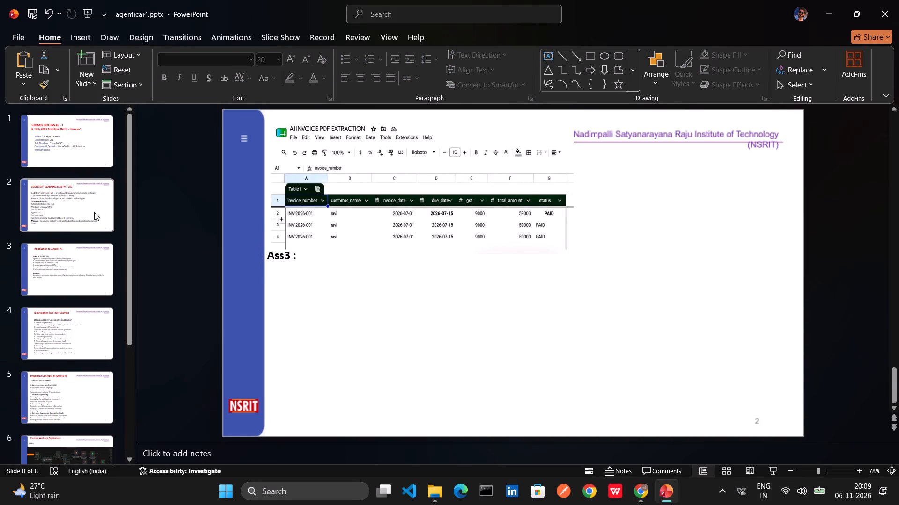
scroll(94, 212, down, 1)
click(94, 212)
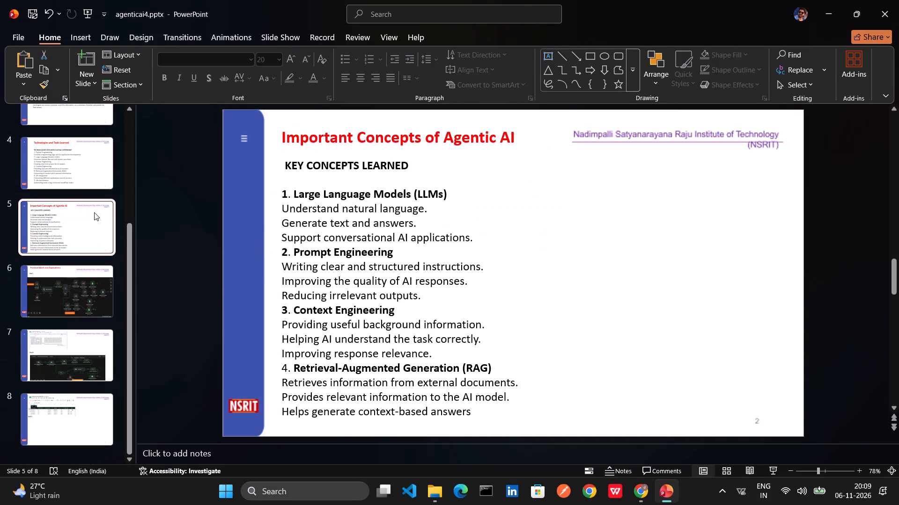
click(87, 168)
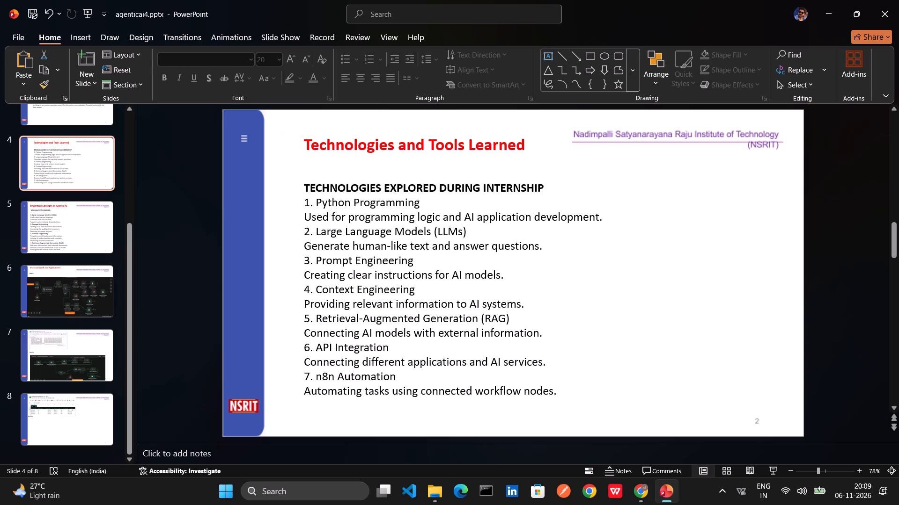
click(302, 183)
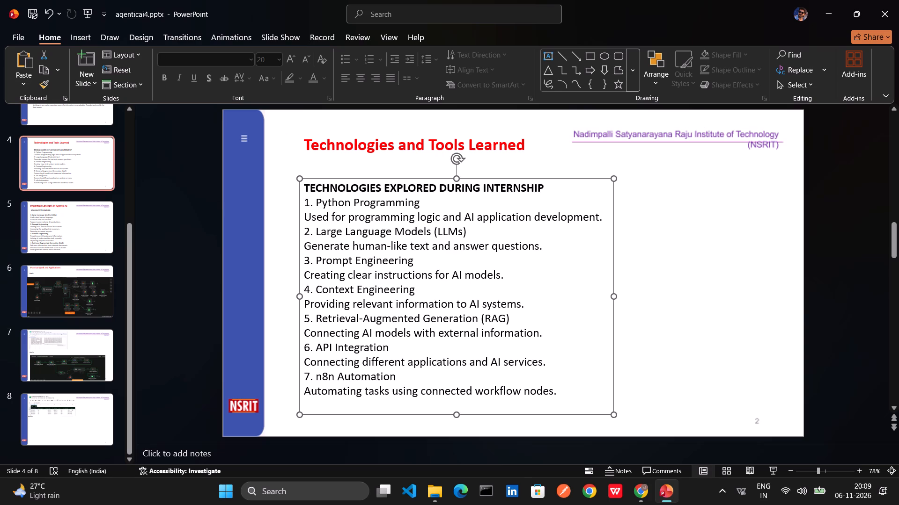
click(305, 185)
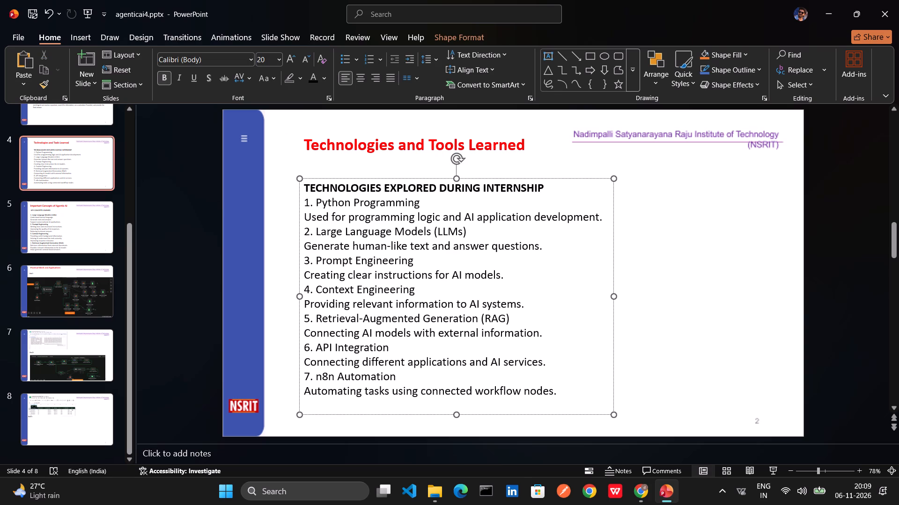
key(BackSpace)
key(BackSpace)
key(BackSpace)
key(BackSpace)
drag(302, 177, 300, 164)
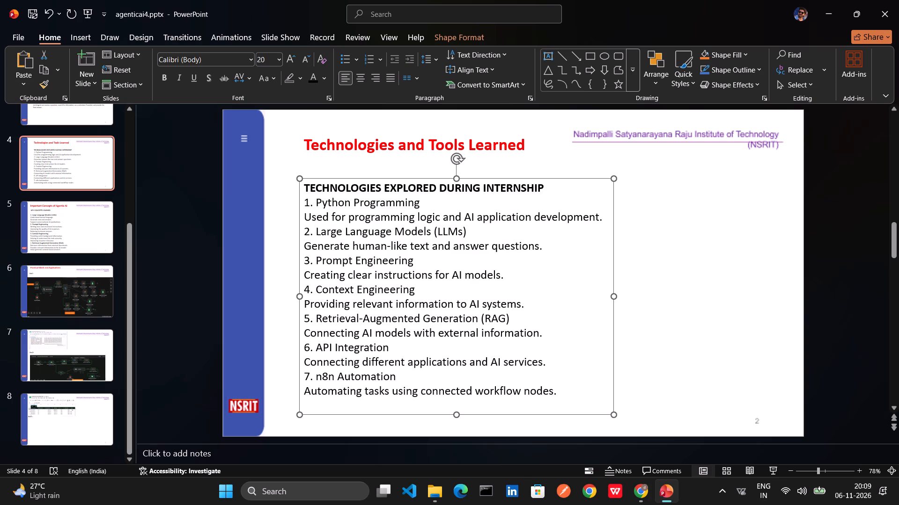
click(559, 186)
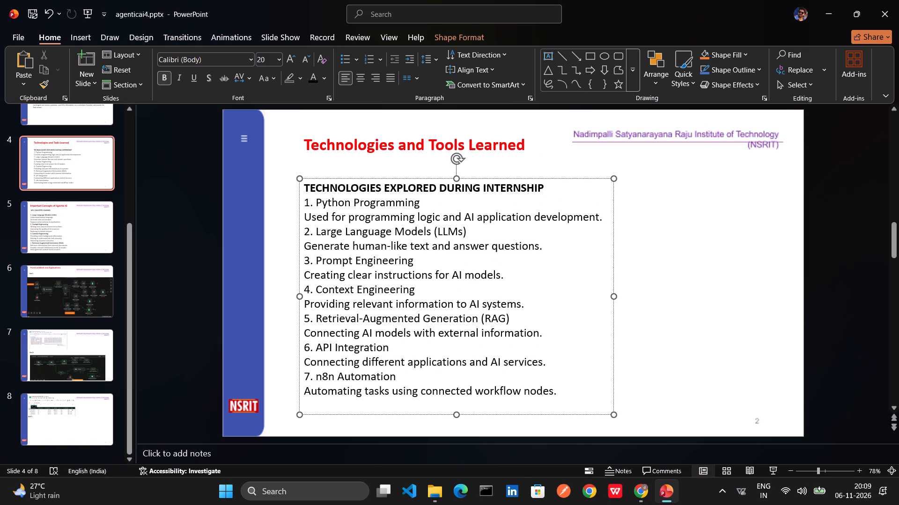
Make "Python Programming" in slide 4's first list item bold and black.
drag(316, 201, 418, 203)
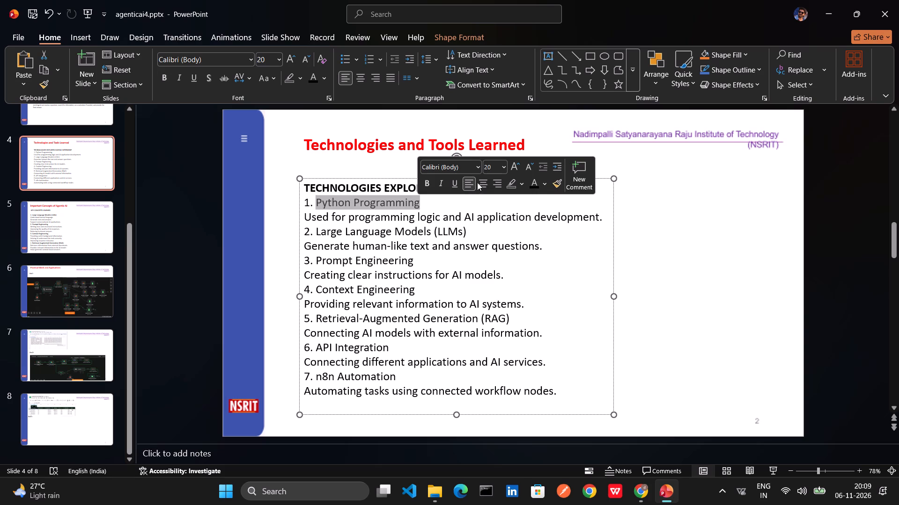
click(533, 185)
click(426, 183)
click(357, 192)
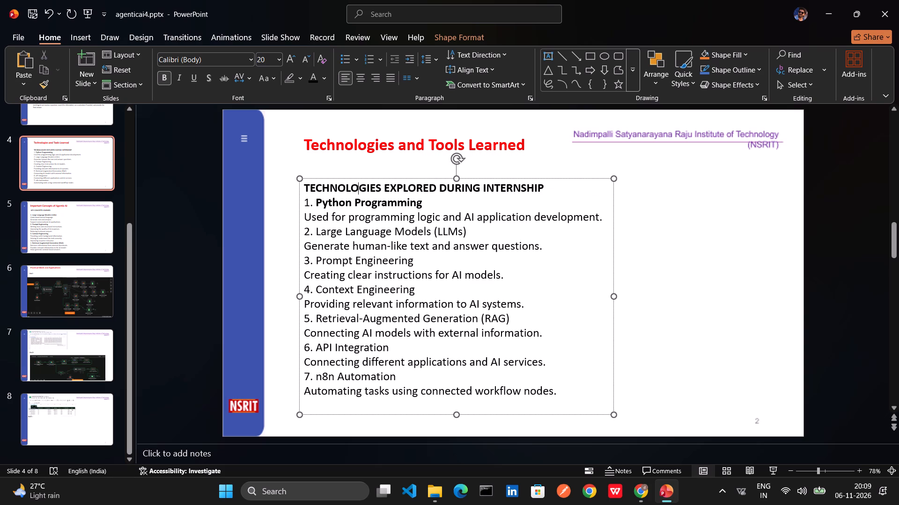
Insert a blank line below the "TECHNOLOGIES EXPLORED DURING INTERNSHIP" heading on slide 4.
click(546, 186)
key(Return)
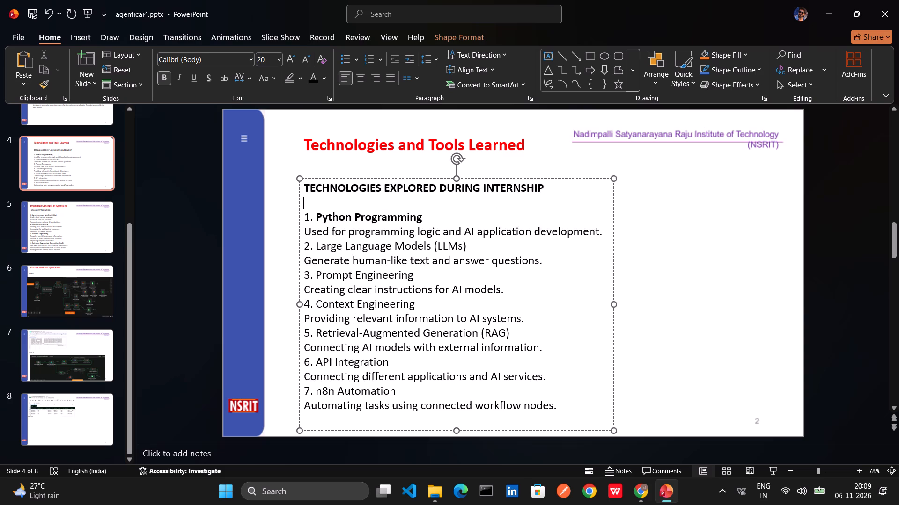
Shift slide 4's technologies text box and red title slightly up and toward the blue band, keeping their left edges aligned.
drag(384, 177, 367, 160)
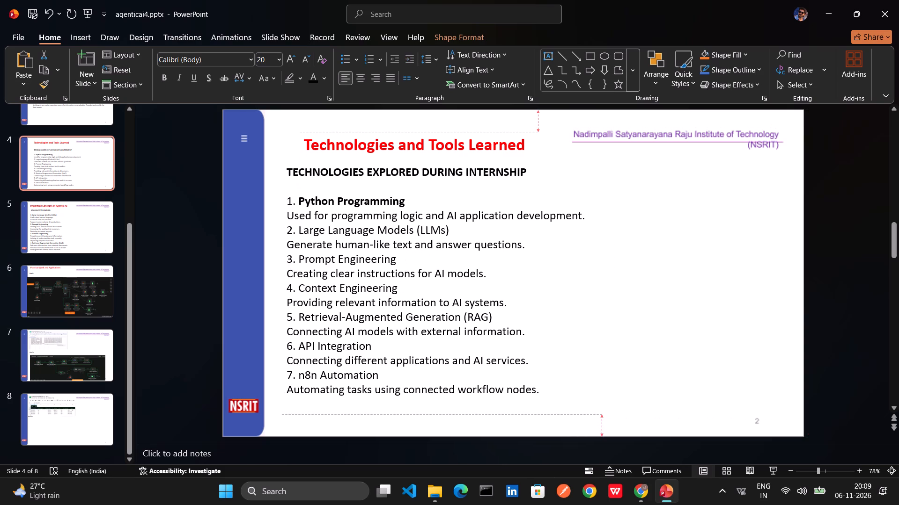
drag(367, 160, 368, 170)
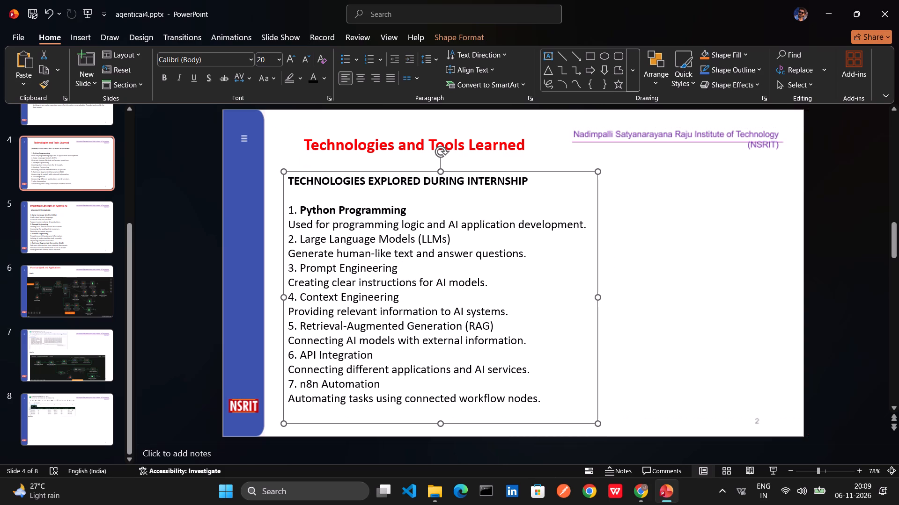
click(353, 144)
drag(346, 134, 332, 129)
click(328, 194)
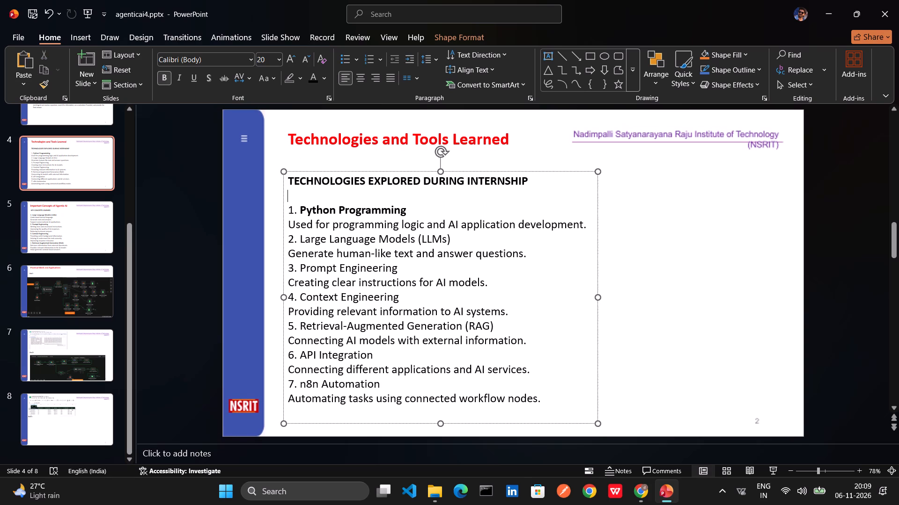
Bold the item names "Large Language Models (LLMs)" and "Prompt Engineering" in slide 4's technologies list.
drag(300, 239, 444, 250)
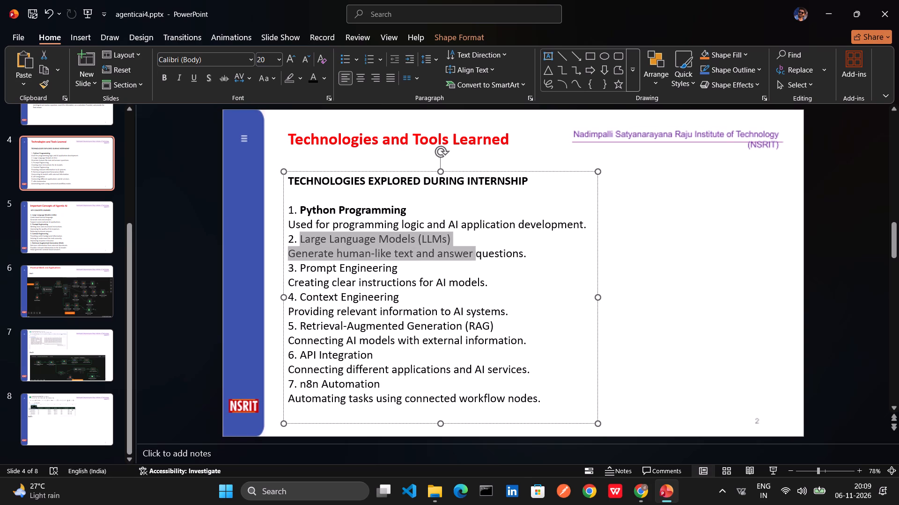
drag(444, 250, 450, 244)
click(462, 224)
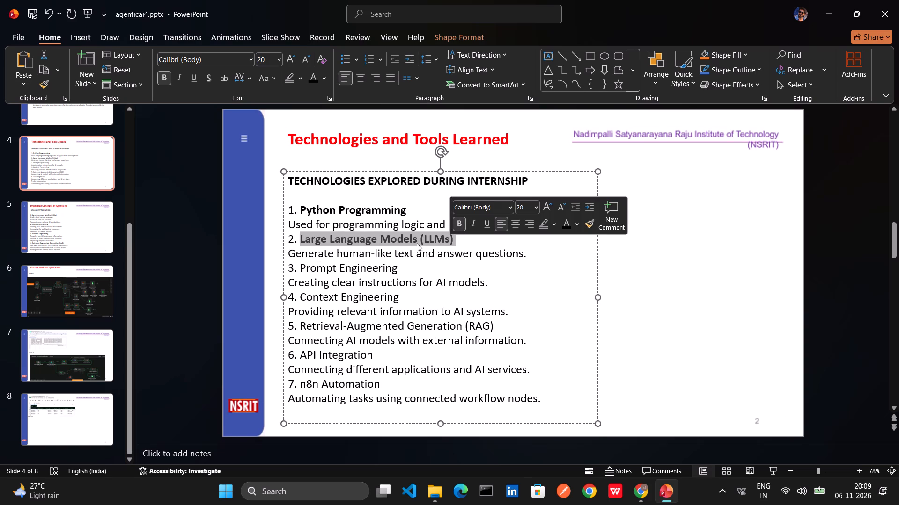
drag(298, 268, 399, 257)
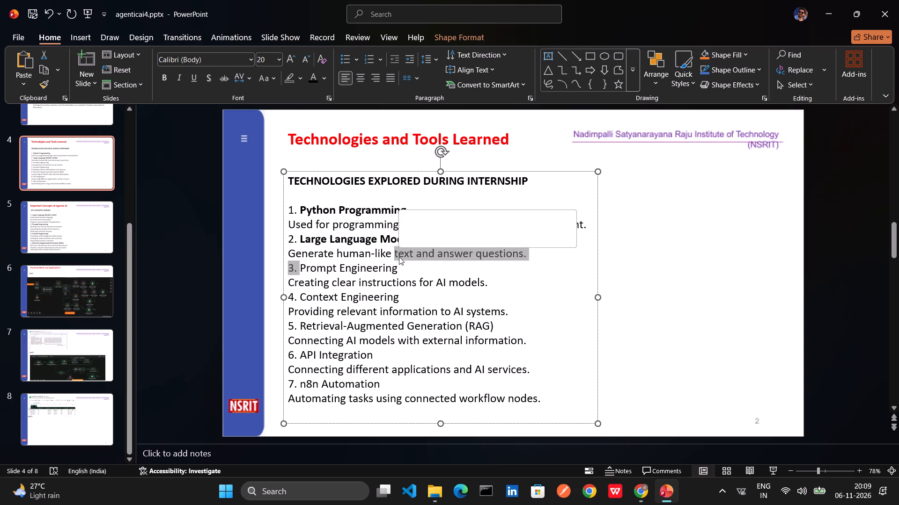
drag(398, 267, 304, 264)
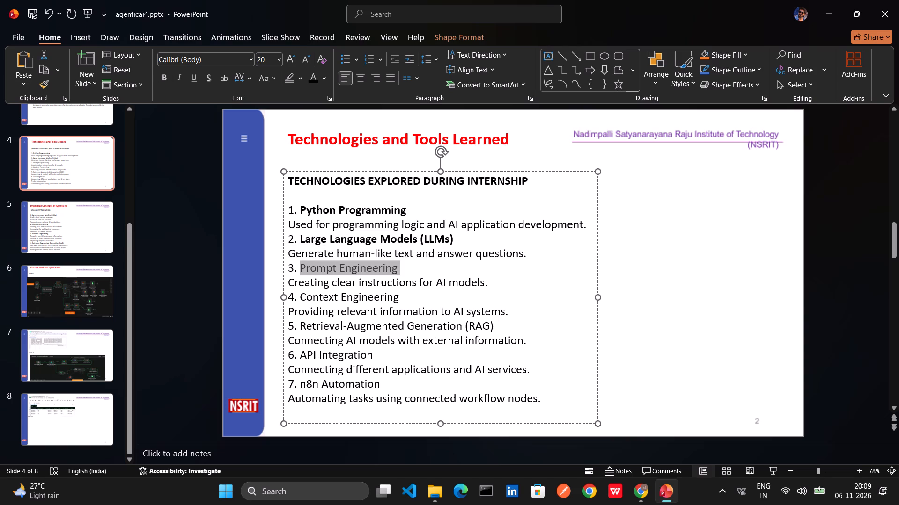
drag(304, 264, 304, 265)
click(313, 248)
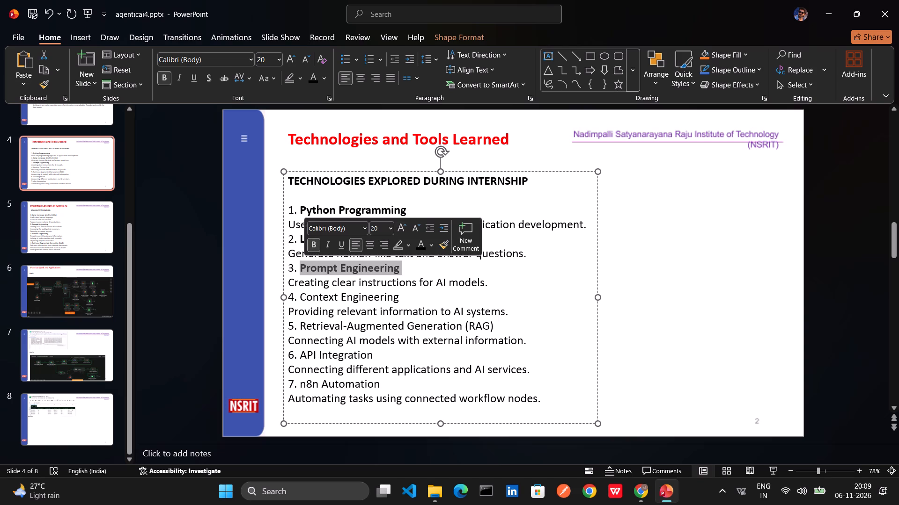
Bold the item names "Context Engineering" and "Retrieval-Augmented Generation (RAG)" in slide 4's technologies list.
drag(296, 297, 403, 295)
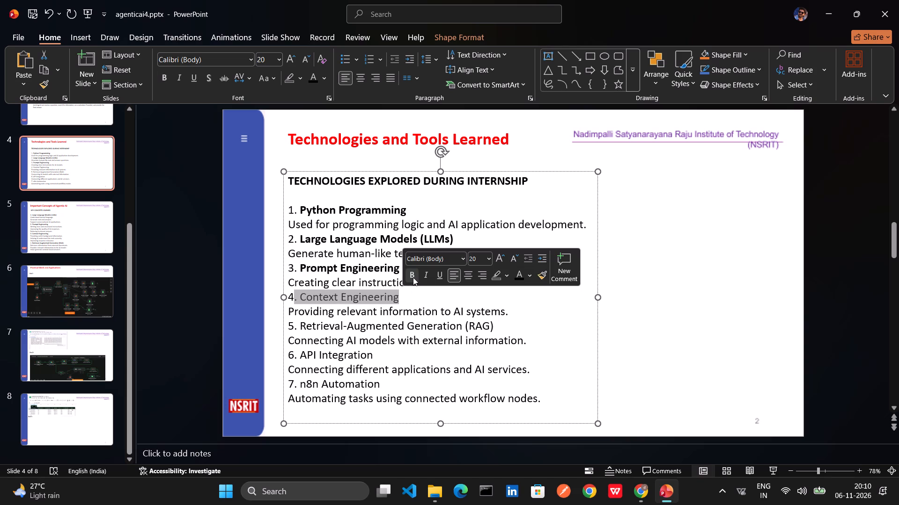
click(413, 277)
drag(300, 326, 401, 328)
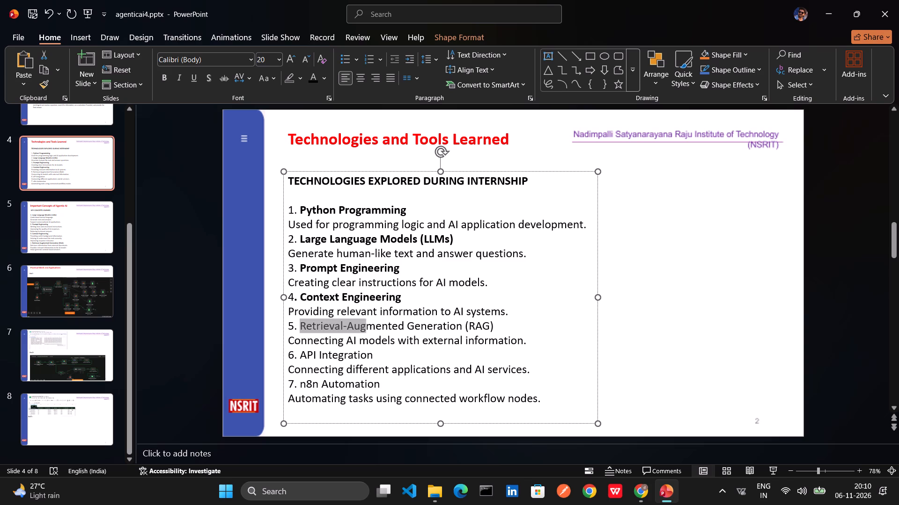
drag(401, 328, 493, 326)
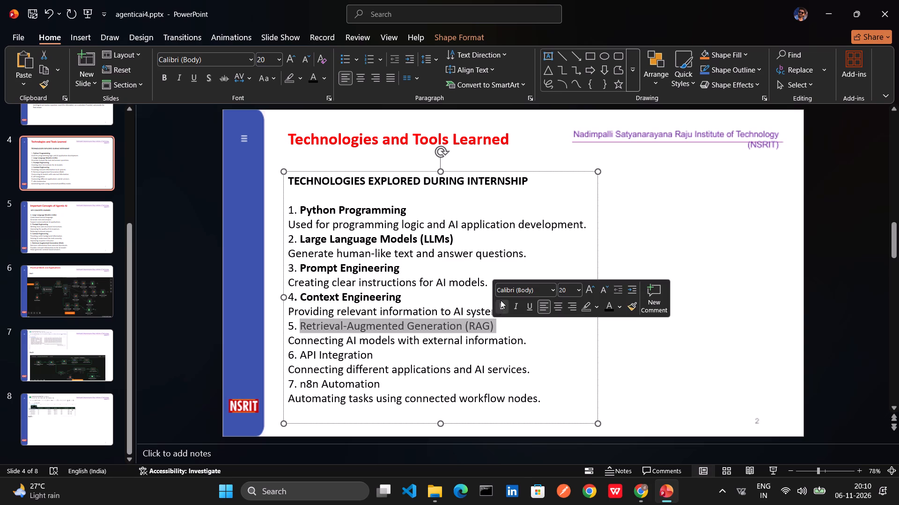
click(501, 300)
Bold the item names "API Integration" and "n8n Automation" in slide 4's technologies list.
drag(299, 356, 373, 363)
click(379, 358)
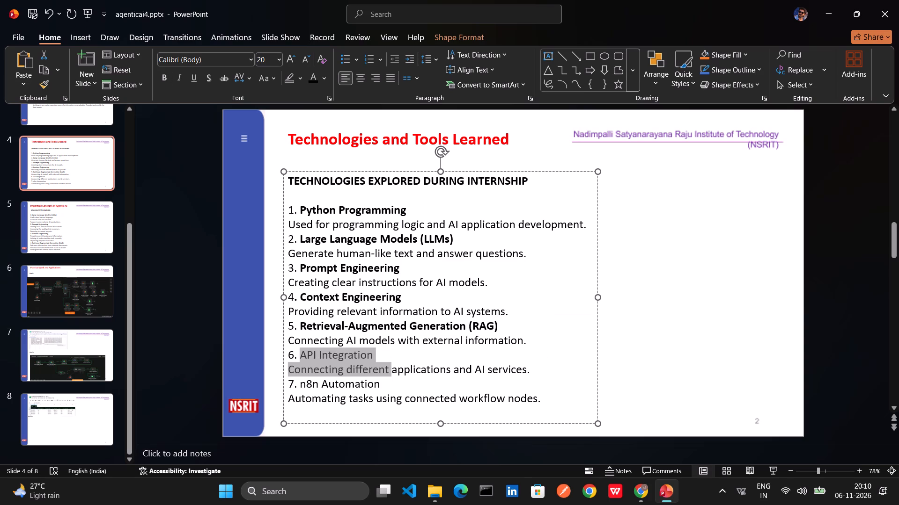
drag(378, 353, 324, 347)
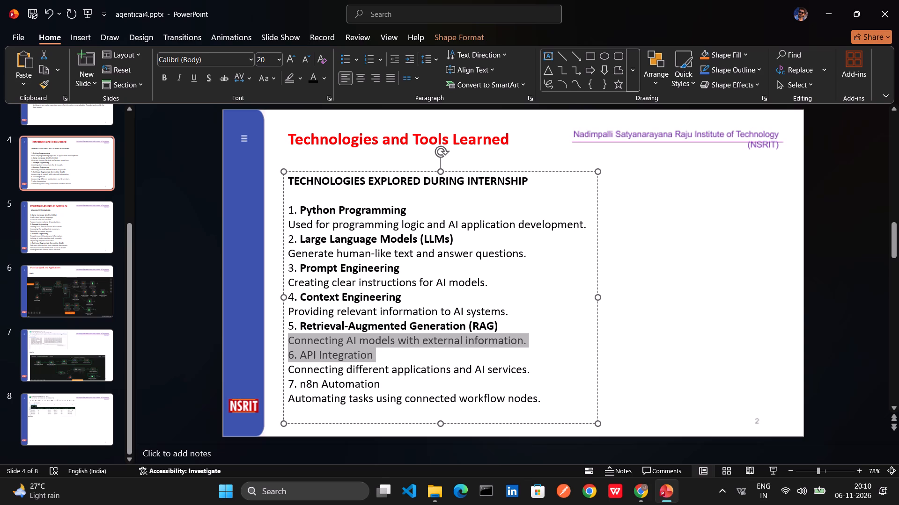
drag(324, 347, 313, 355)
click(323, 339)
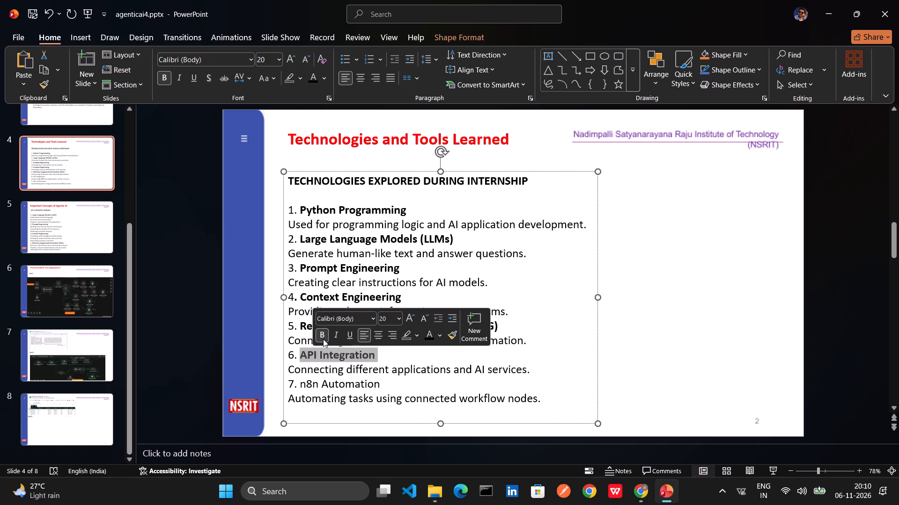
drag(296, 383, 367, 384)
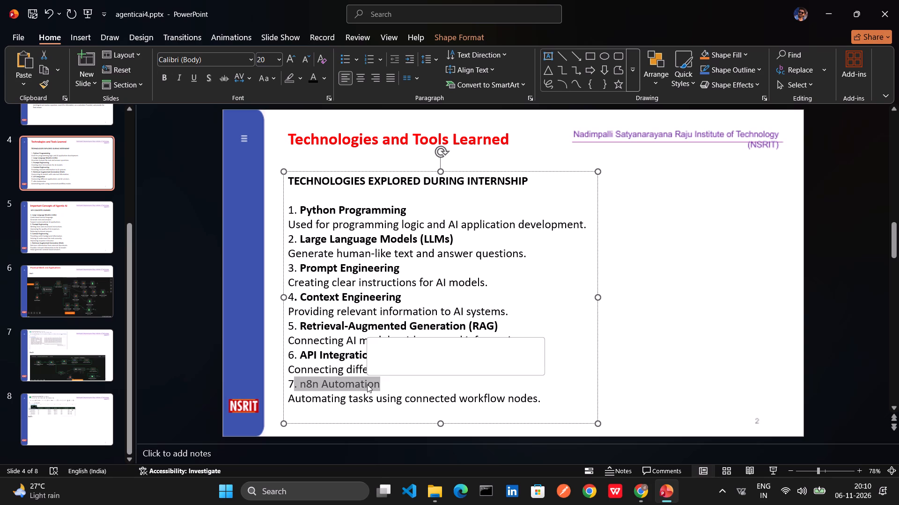
click(378, 362)
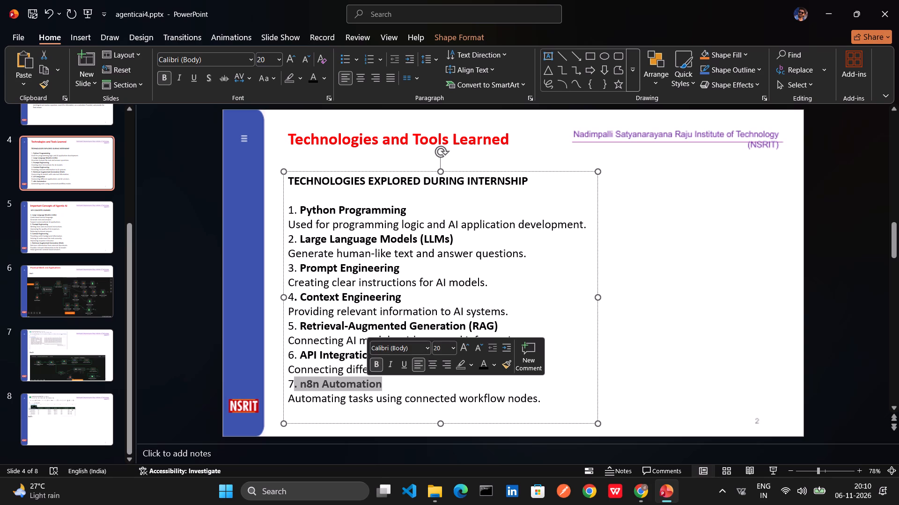
click(529, 279)
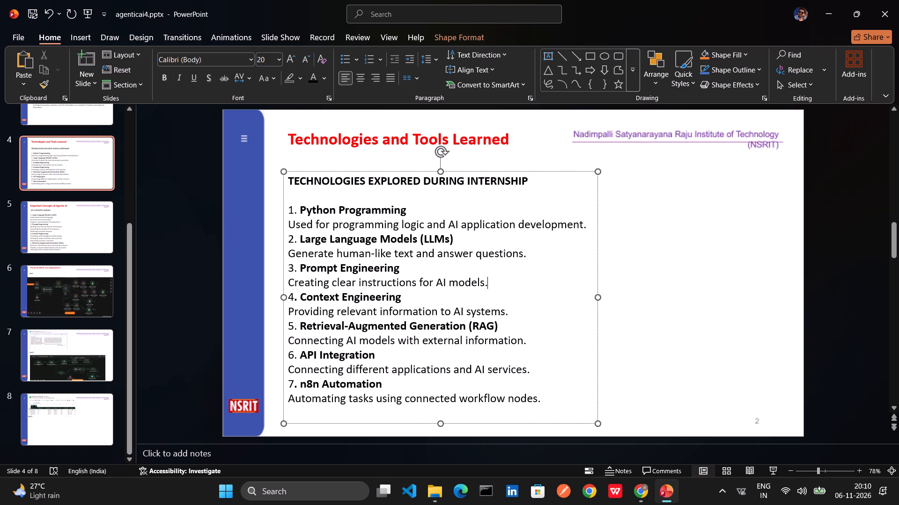
Bold the item numbers 1, 2 and 3 in slide 4's technologies list to match their item names.
drag(295, 208, 289, 209)
click(301, 190)
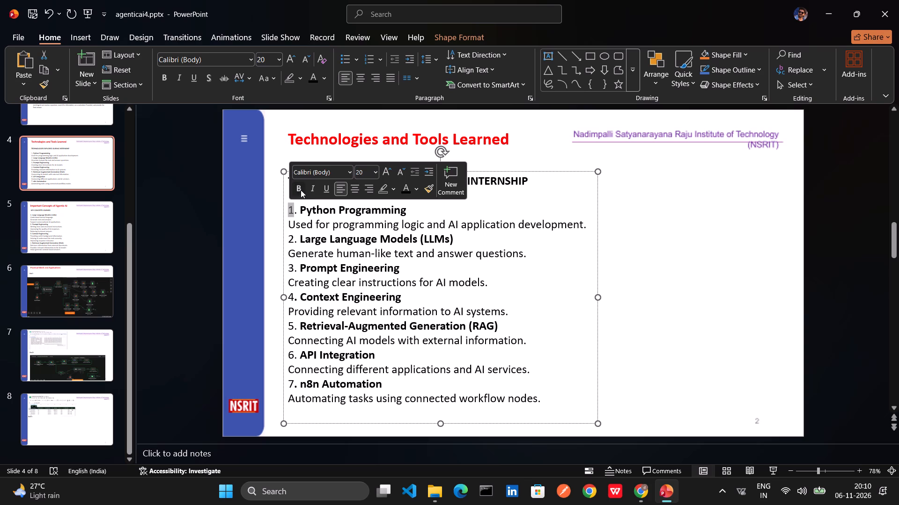
drag(295, 236, 290, 236)
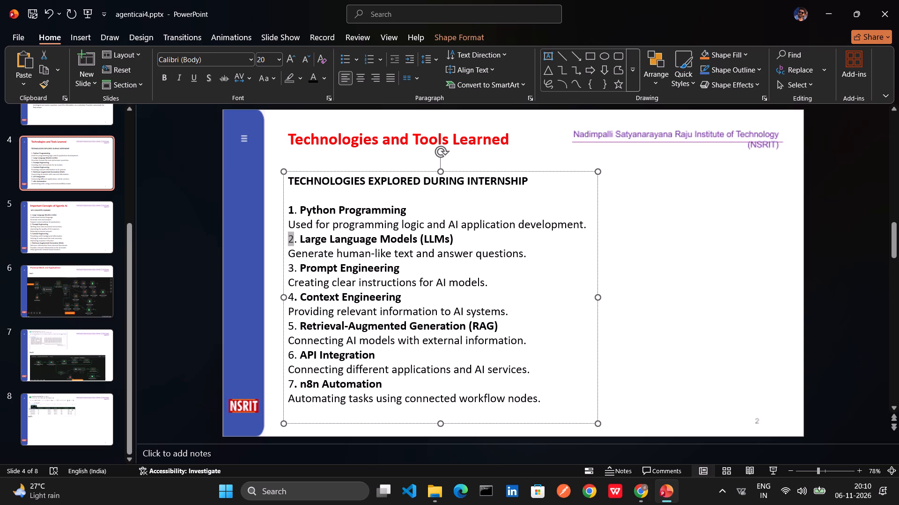
drag(290, 236, 290, 236)
click(297, 221)
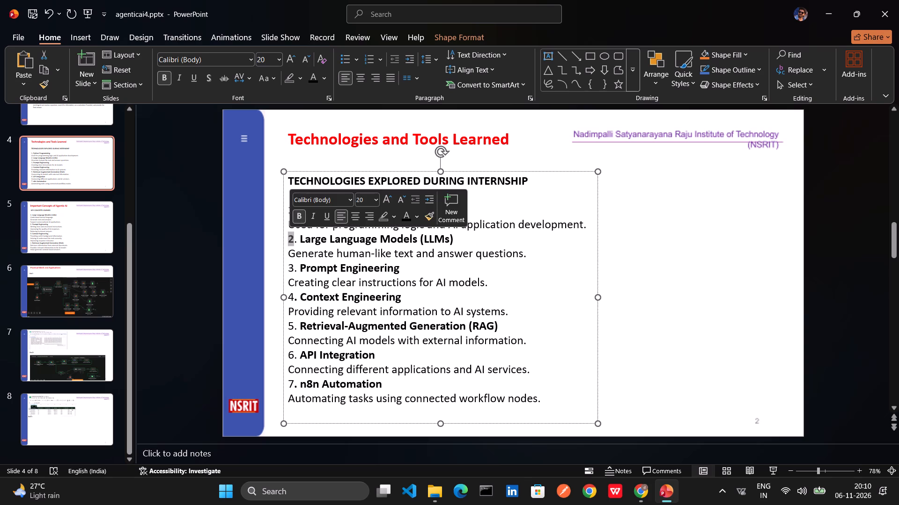
drag(296, 269, 287, 267)
click(296, 248)
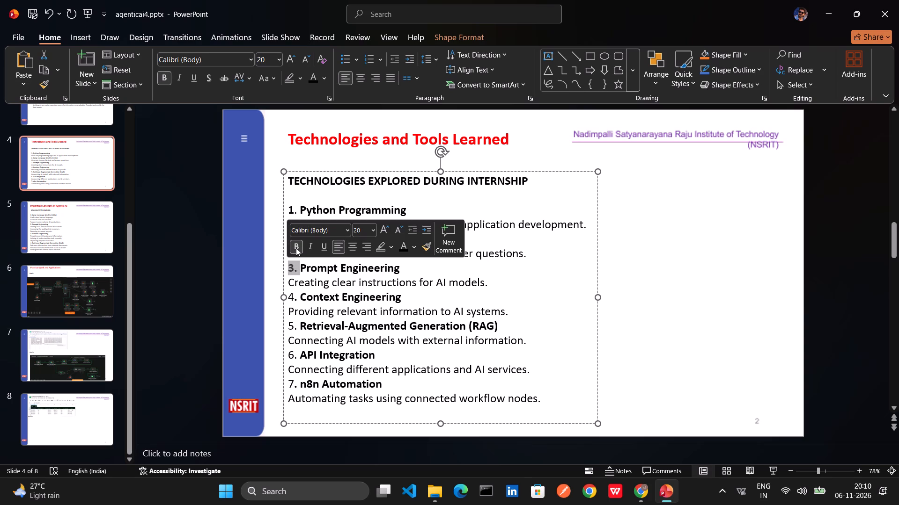
Bold the item numbers 4, 5, 6 and 7 in slide 4's technologies list to match their item names.
drag(298, 298, 288, 296)
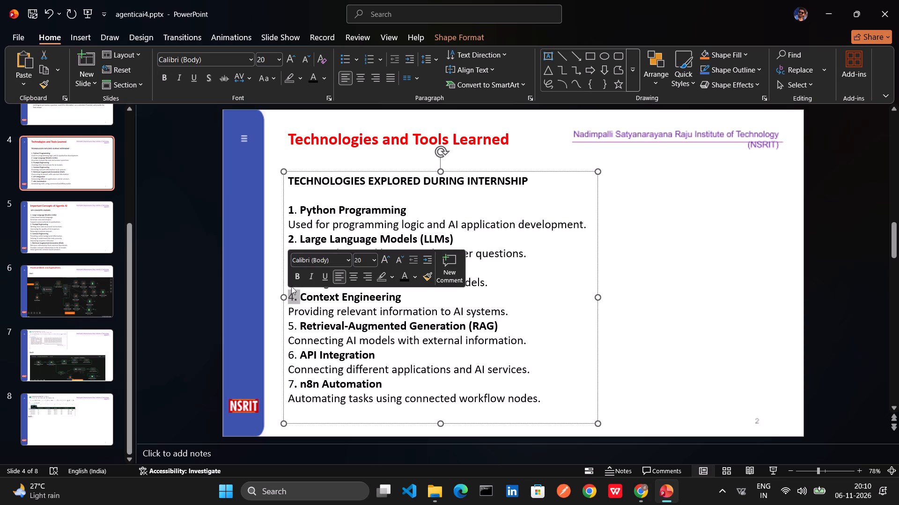
click(303, 274)
drag(295, 327, 287, 326)
click(296, 311)
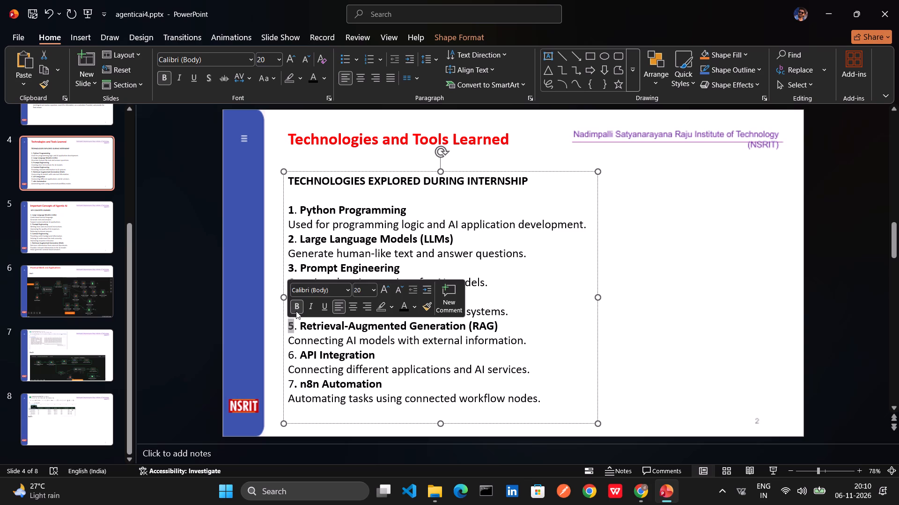
drag(296, 355, 291, 354)
click(298, 329)
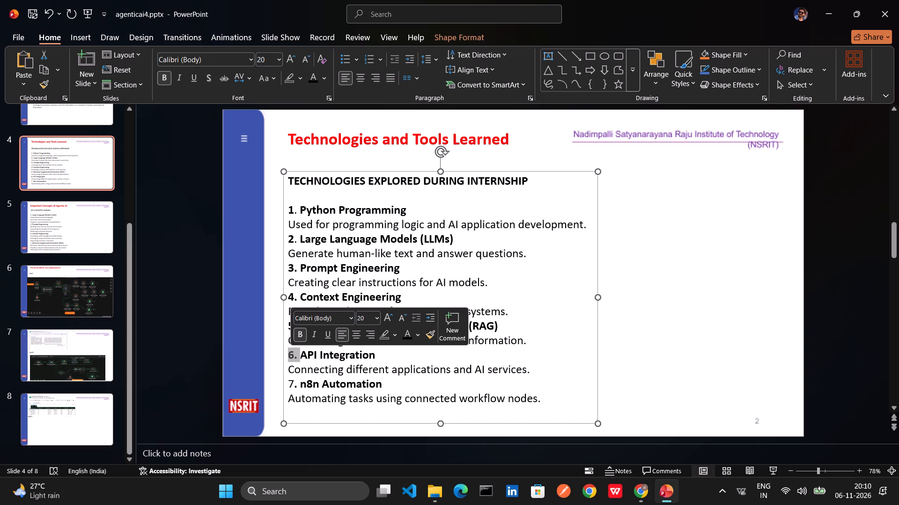
drag(297, 386, 283, 377)
click(293, 358)
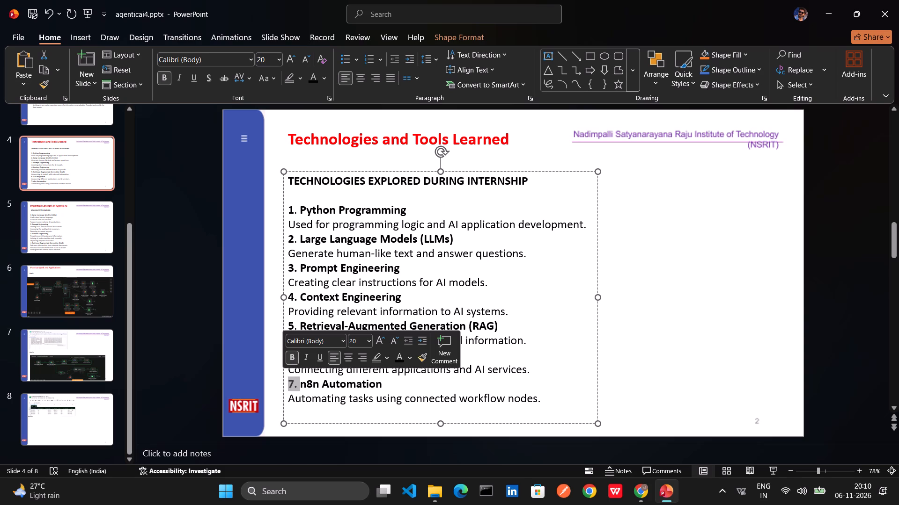
click(543, 248)
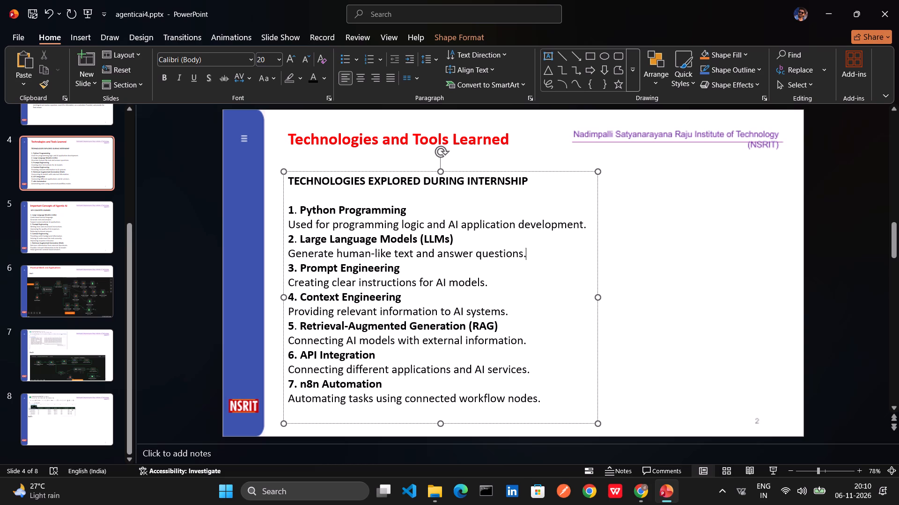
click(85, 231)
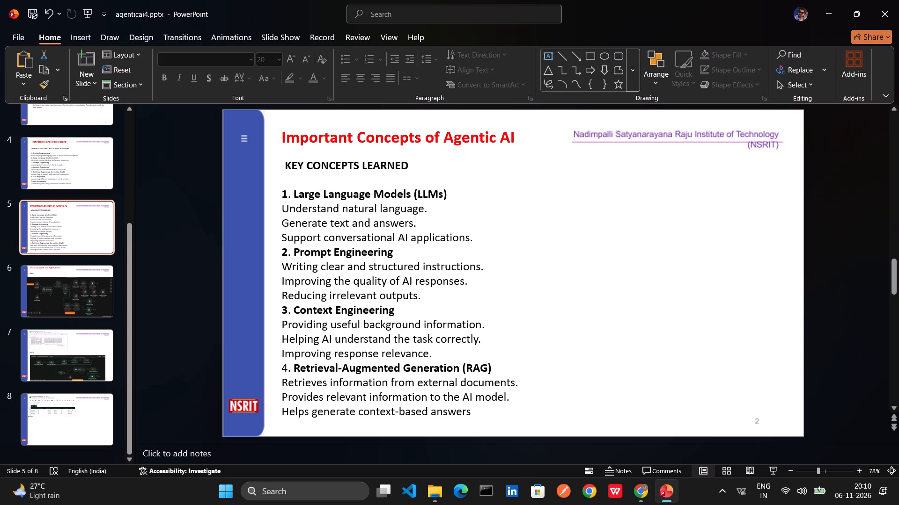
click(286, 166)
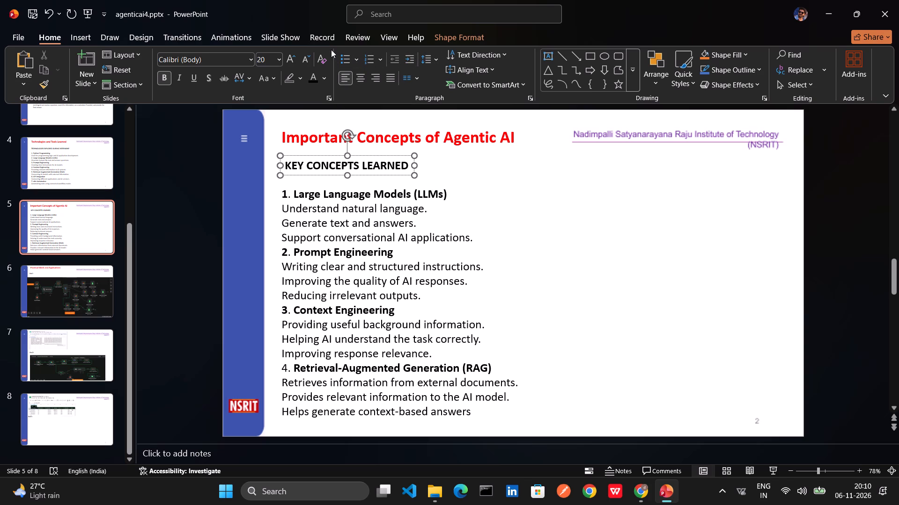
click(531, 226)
Go to slide 1 and open the Mentor Name line in the student details text box for editing.
scroll(75, 160, up, 1)
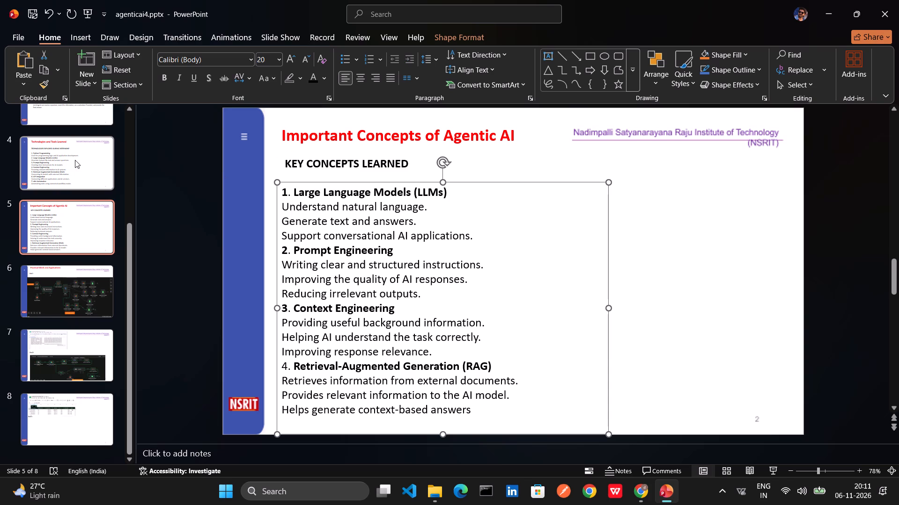
scroll(75, 160, up, 5)
click(75, 136)
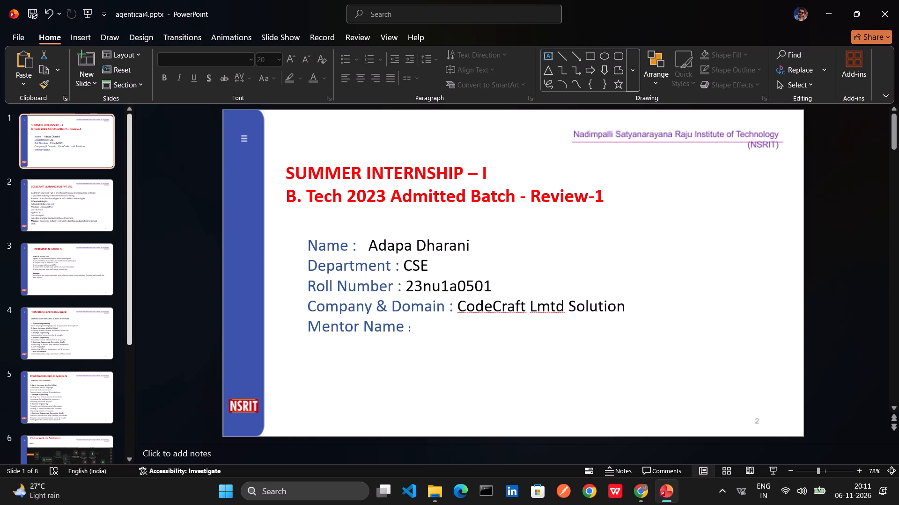
click(429, 331)
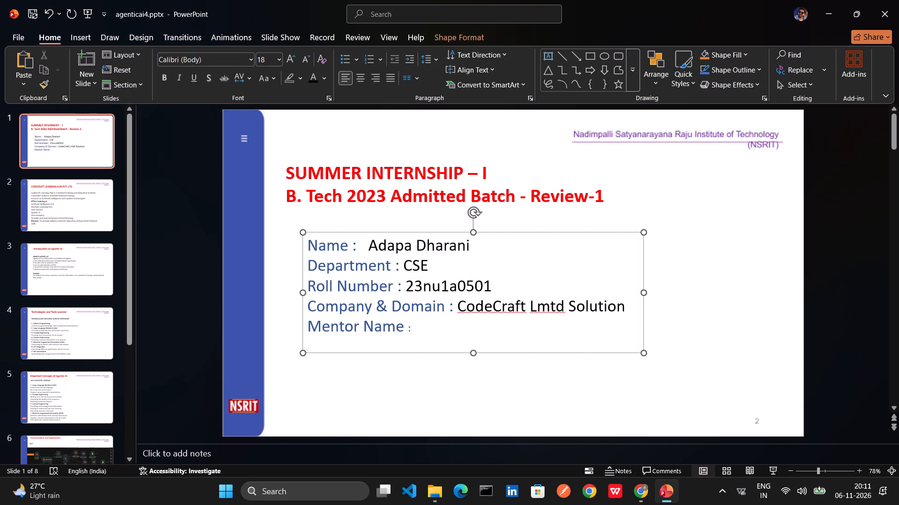
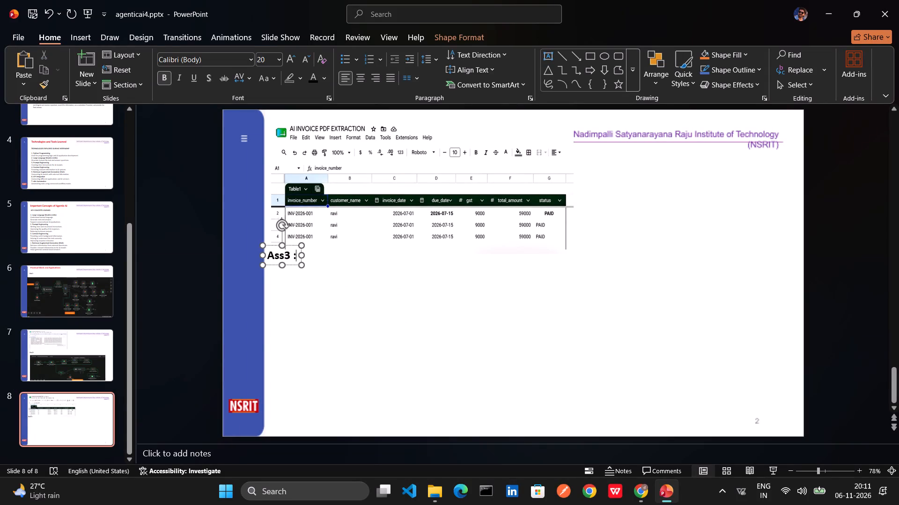
Insert the picture "WhatsApp Image 2026-11-06 at 20.08.31.jpeg" from the Downloads folder on slide 8 for the "Ass3 :" section.
click(305, 283)
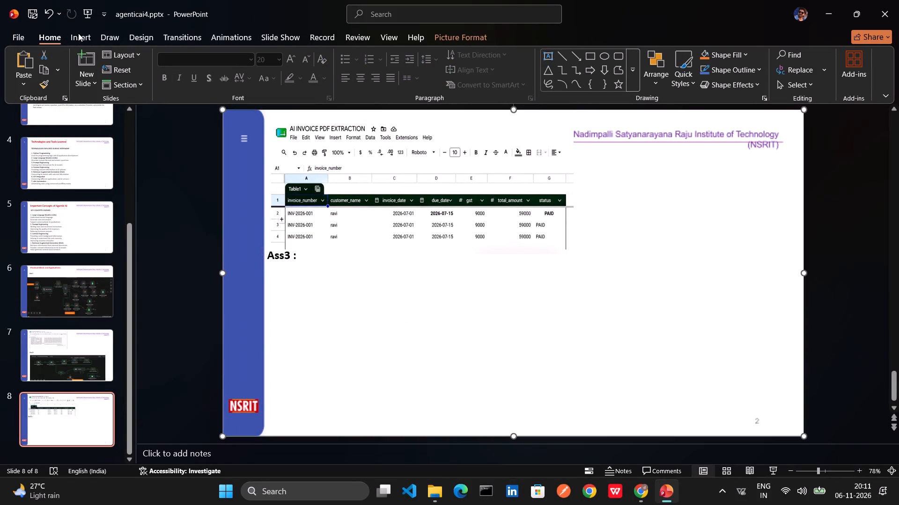
click(78, 33)
click(89, 68)
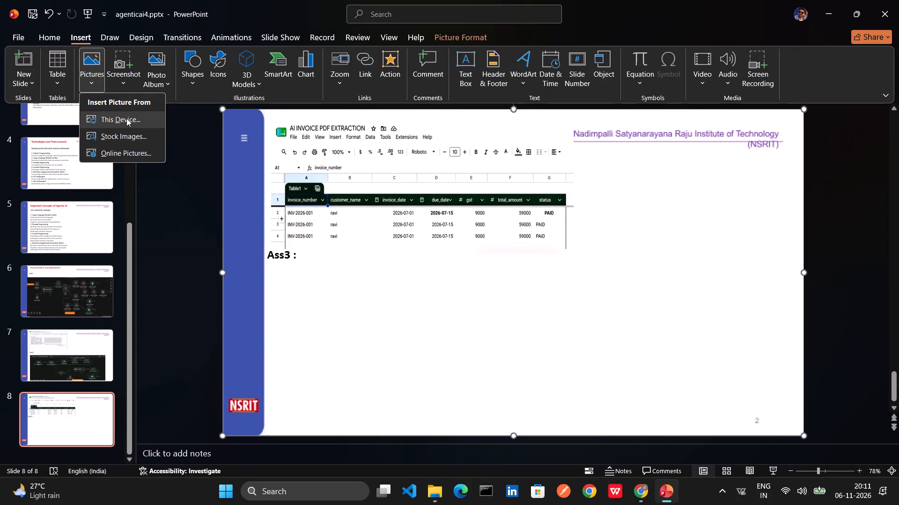
click(126, 118)
click(135, 108)
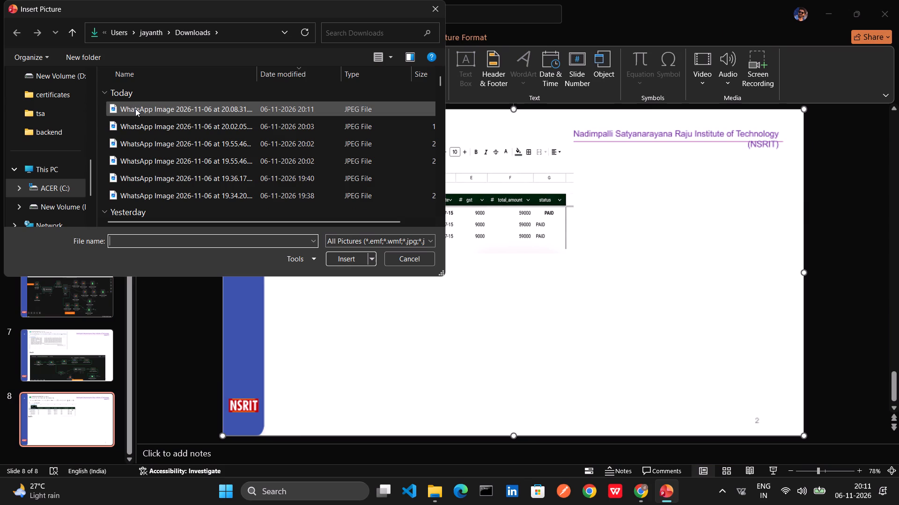
click(349, 254)
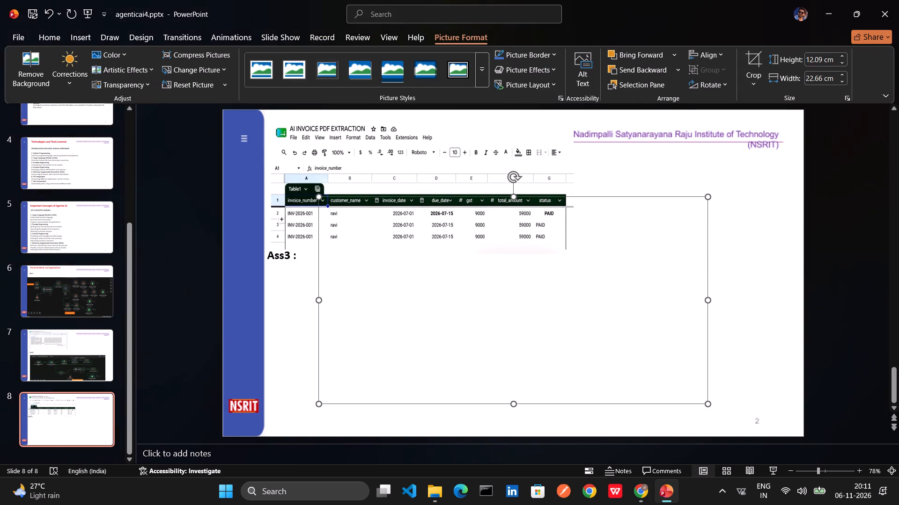
Insert the picture "WhatsApp Image 2026-11-06 at 20.08.31.jpeg" from Downloads on slide 8 again.
click(88, 33)
click(92, 68)
click(115, 125)
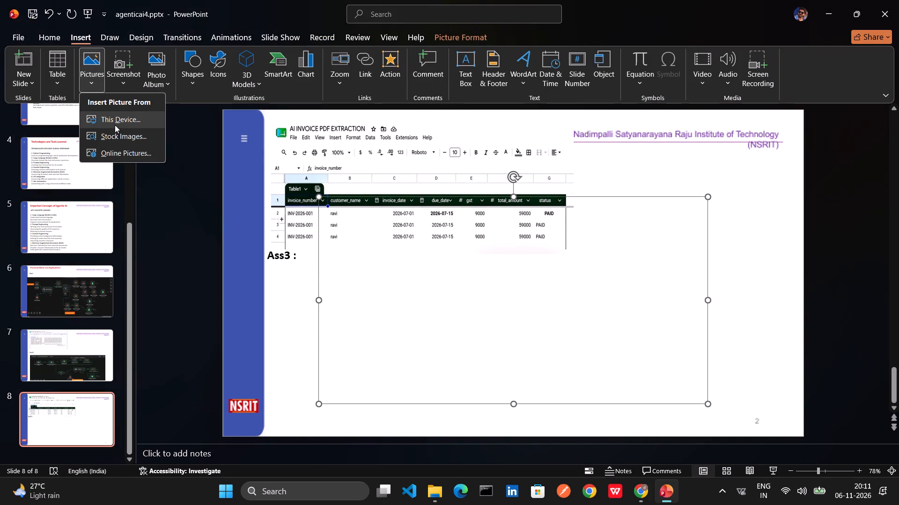
click(164, 108)
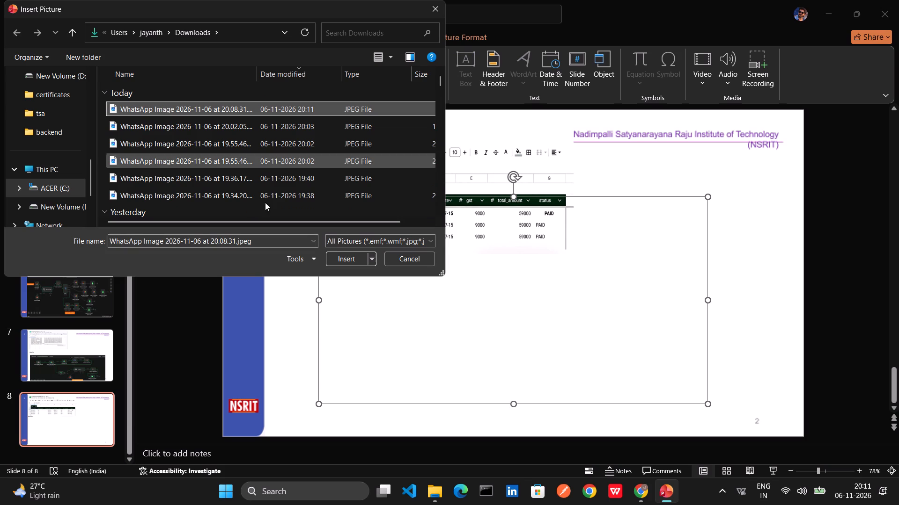
click(340, 252)
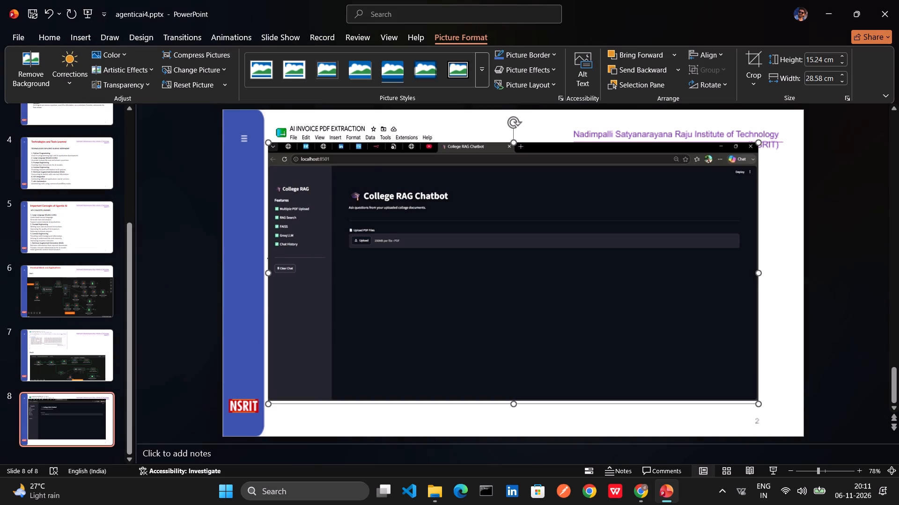
drag(759, 271, 585, 281)
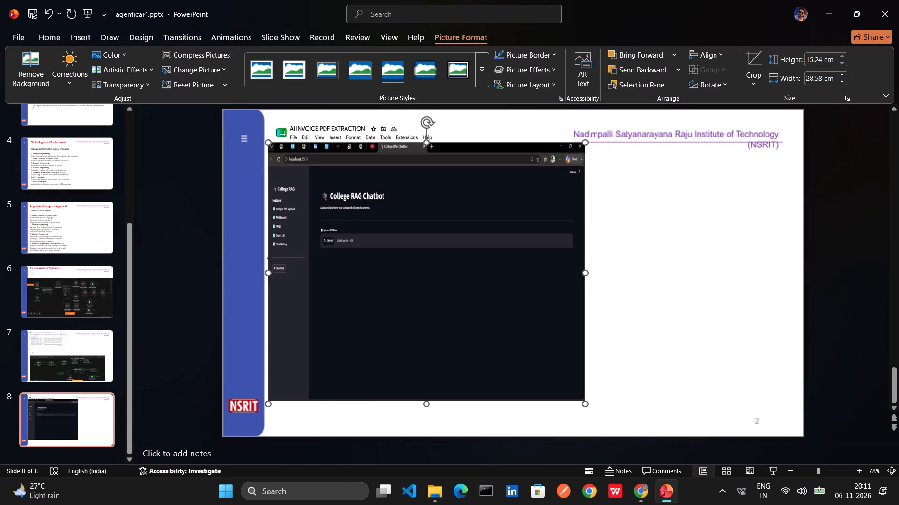
drag(427, 141, 453, 285)
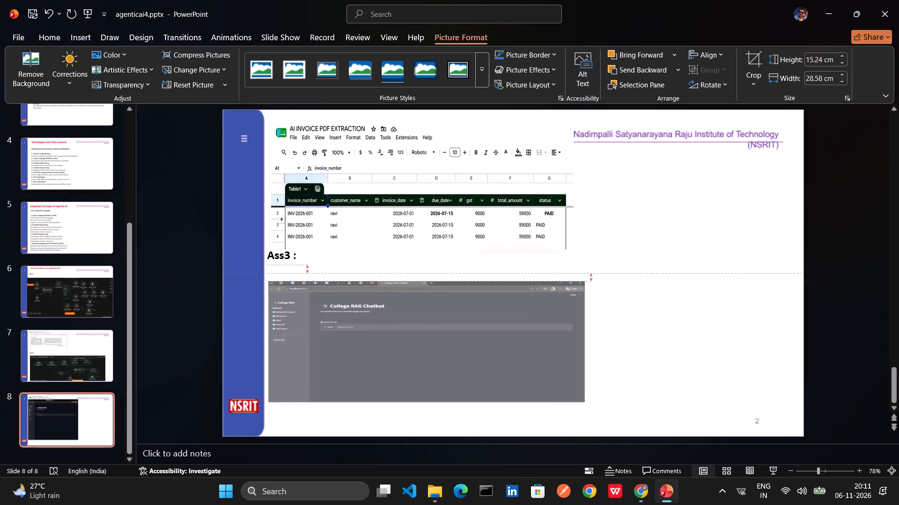
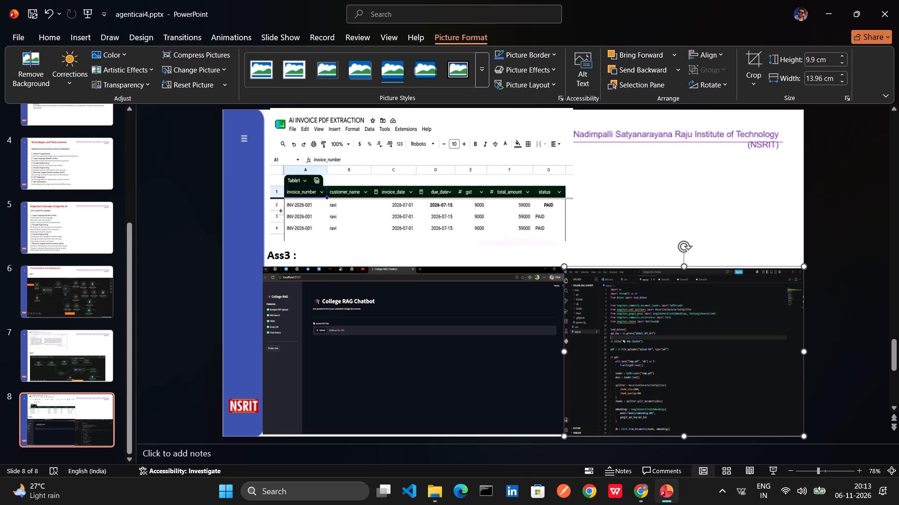
Narrow the College RAG Chatbot screenshot on slide 8 from its right edge to about 16.65 cm wide.
click(531, 356)
drag(567, 353, 548, 355)
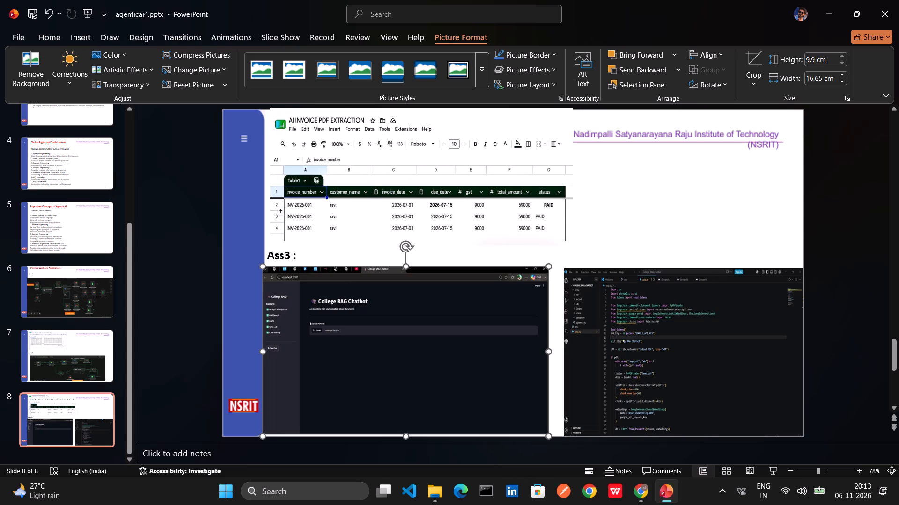
Widen the code editor screenshot on slide 8 to about 14.89 cm so it meets the chatbot screenshot's right edge.
click(608, 320)
drag(564, 351, 550, 351)
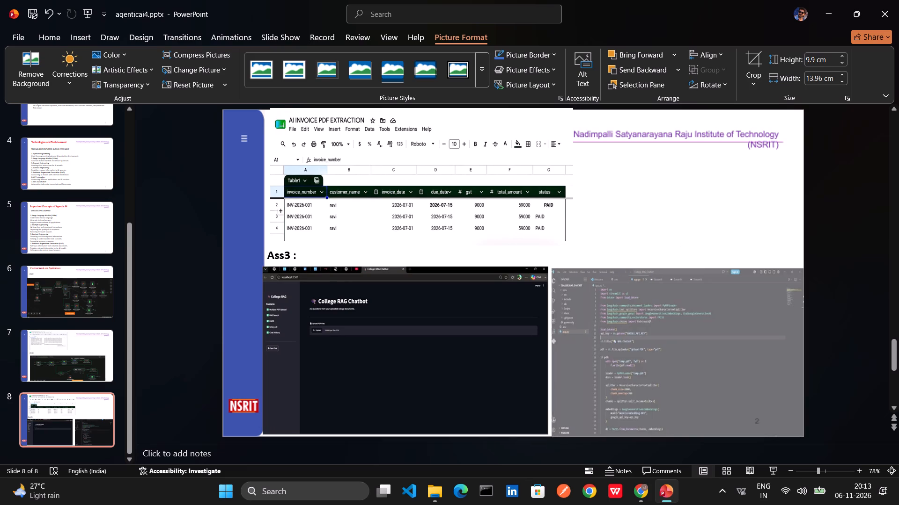
drag(550, 351, 550, 348)
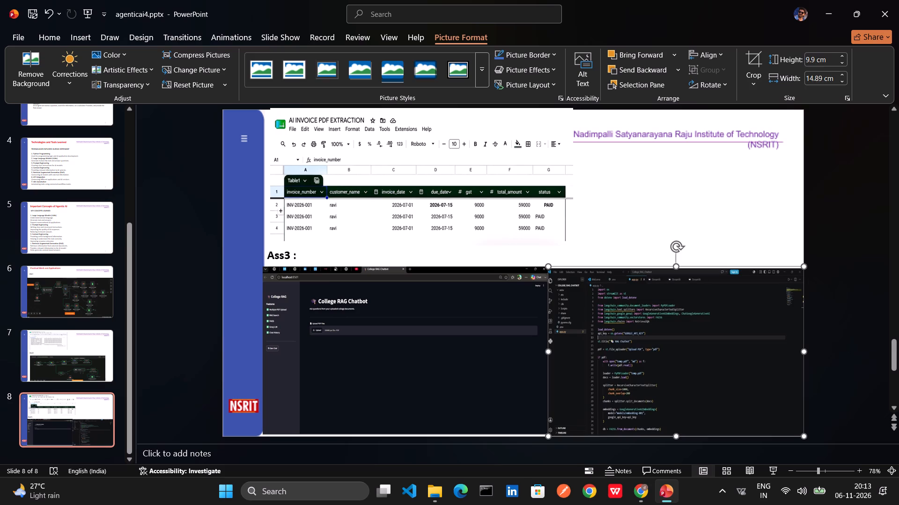
Duplicate slide 7 and move the copy to the end of the presentation as slide 9.
scroll(51, 351, down, 4)
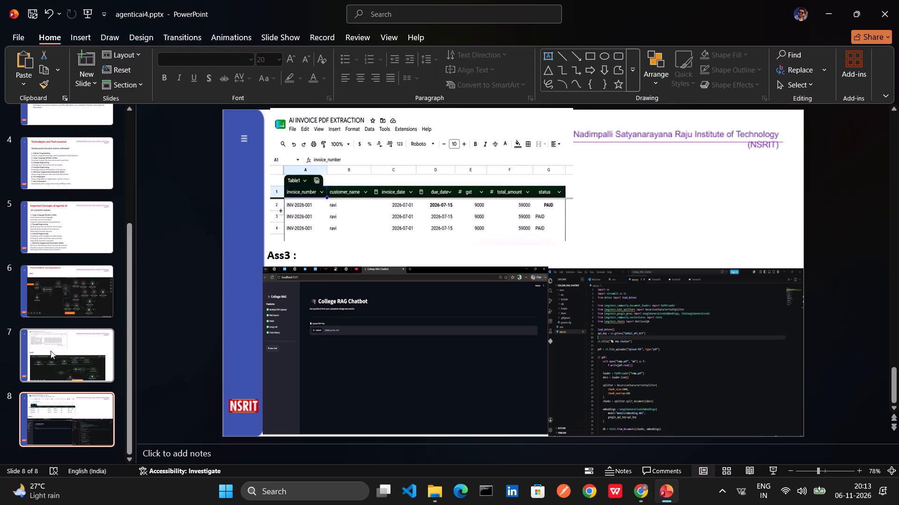
right_click(87, 346)
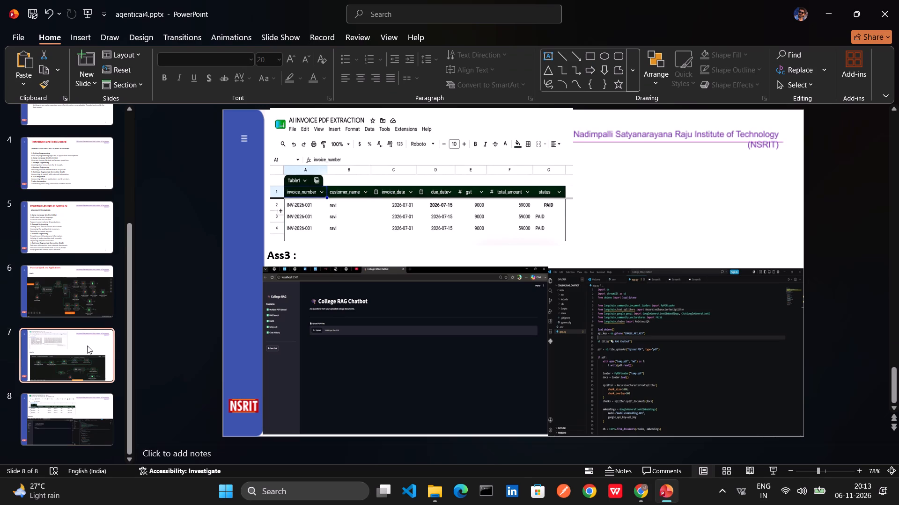
click(135, 191)
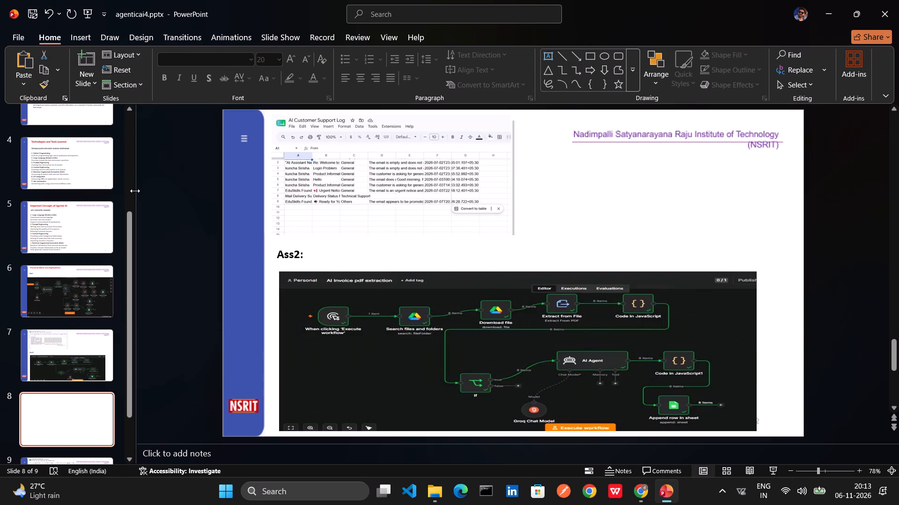
scroll(82, 325, down, 2)
drag(77, 347, 73, 426)
click(73, 426)
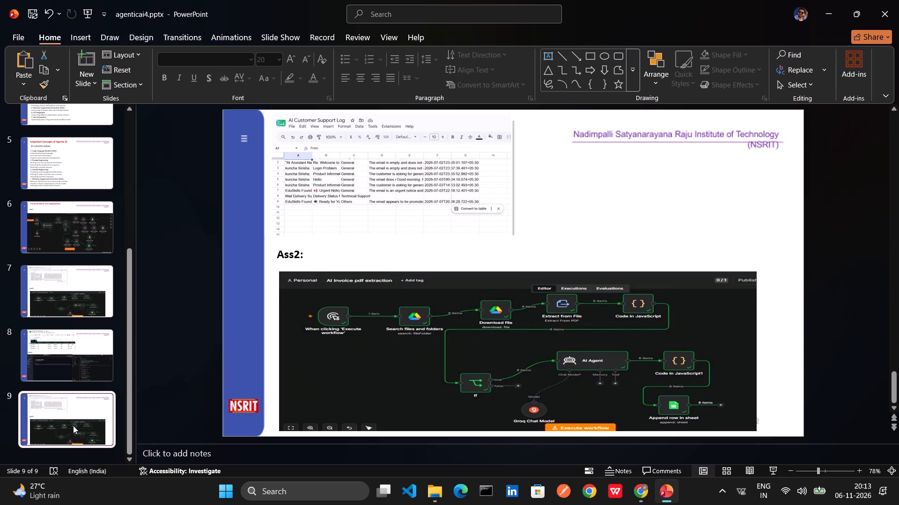
Delete the AI invoice workflow screenshot and the AI Customer Support Log screenshot from slide 9.
click(494, 339)
key(BackSpace)
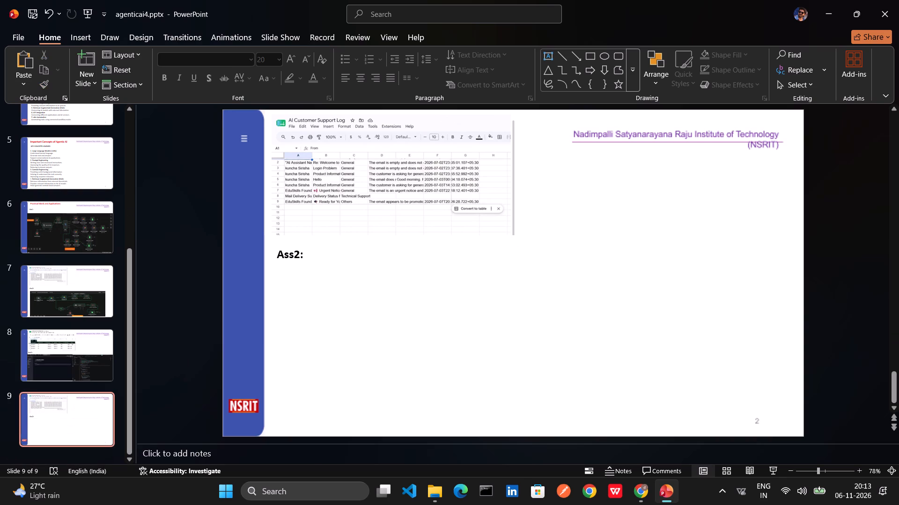
click(420, 179)
key(BackSpace)
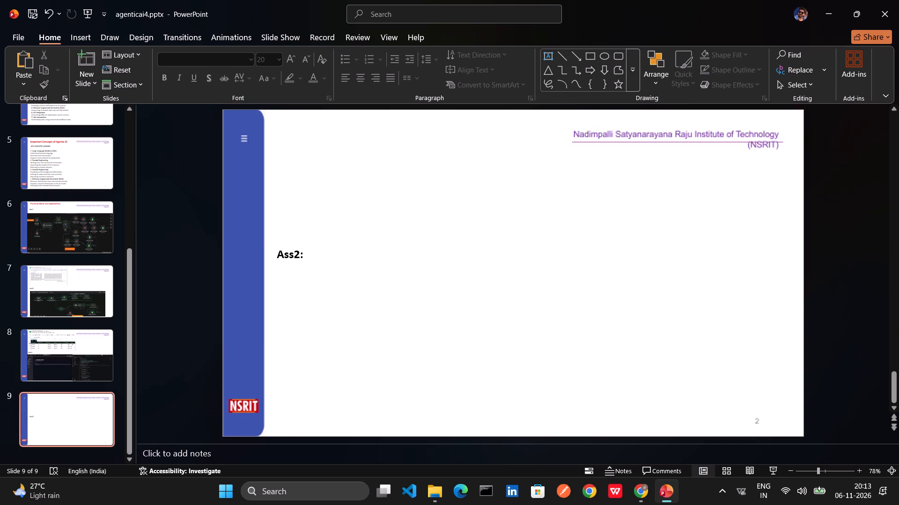
Clear the Ass2 label text from slide 9, leaving only the template background.
click(299, 259)
key(BackSpace)
key(BackSpace)
key(BackSpace)
key(BackSpace)
key(BackSpace)
key(BackSpace)
key(BackSpace)
key(BackSpace)
key(BackSpace)
key(BackSpace)
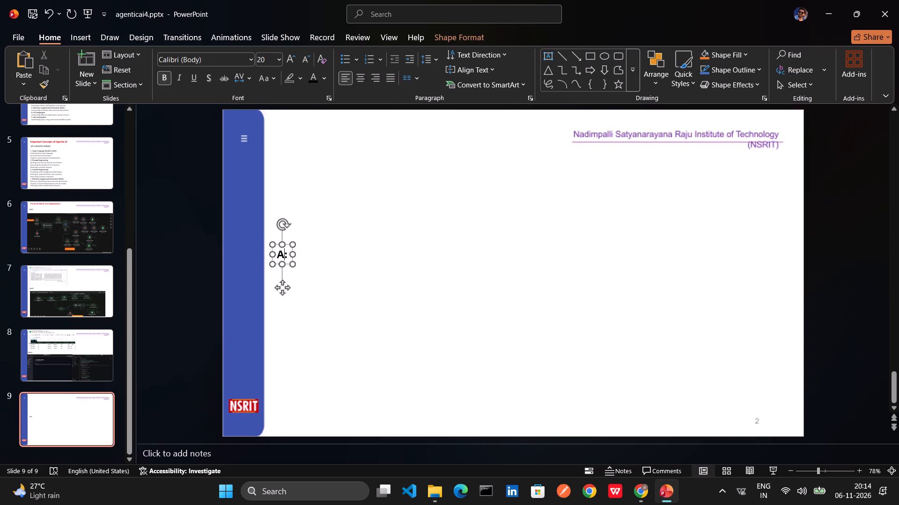
key(Right)
key(BackSpace)
key(BackSpace)
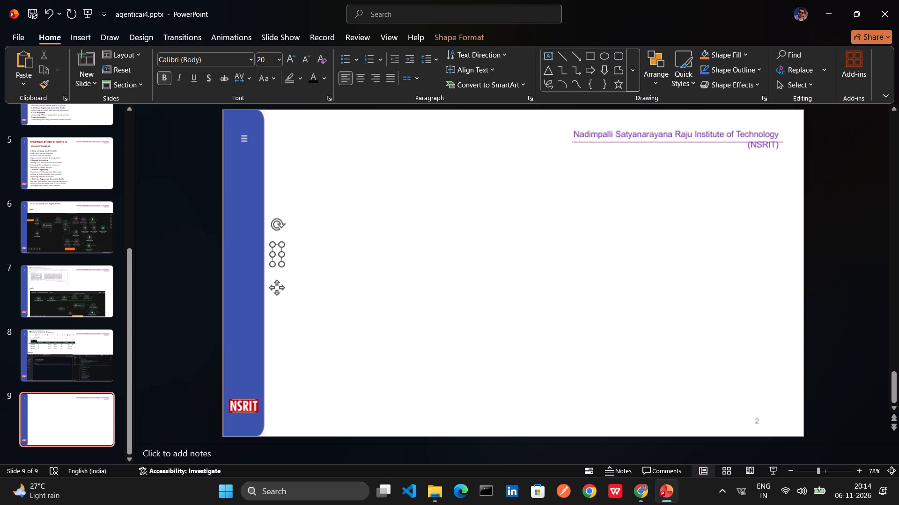
click(81, 426)
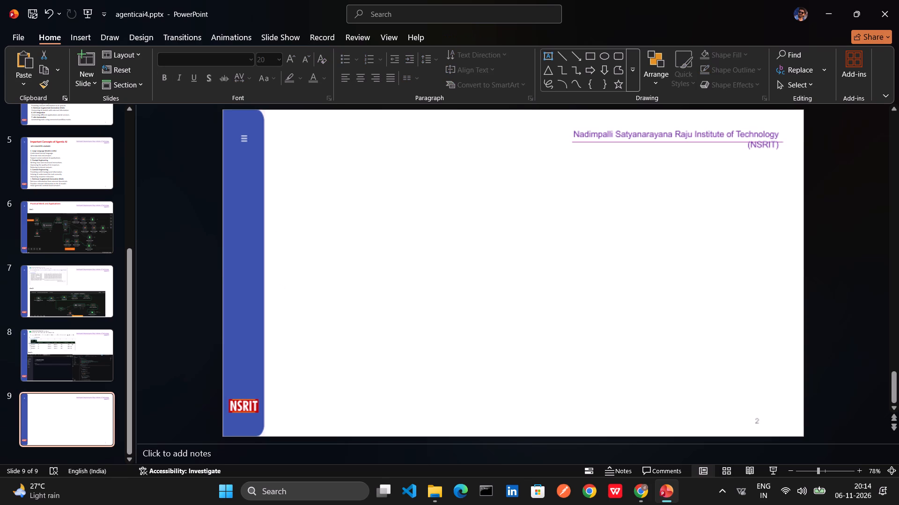
click(404, 222)
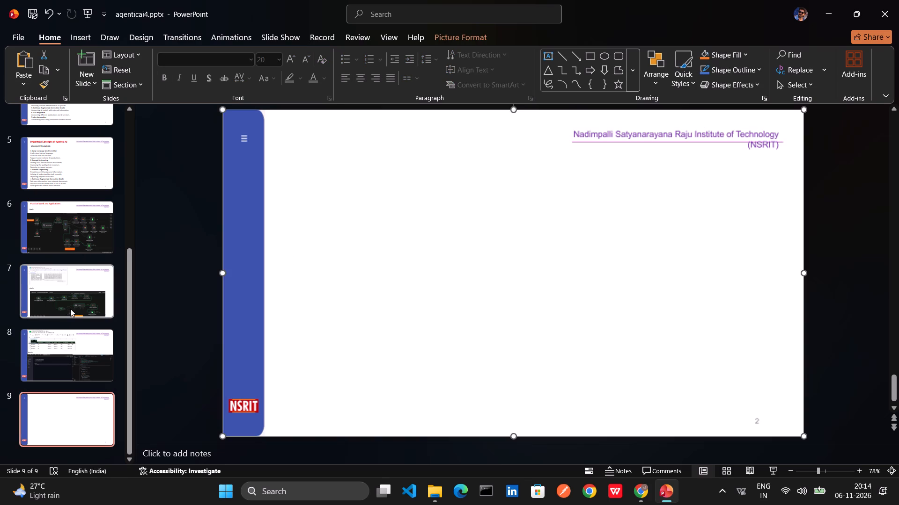
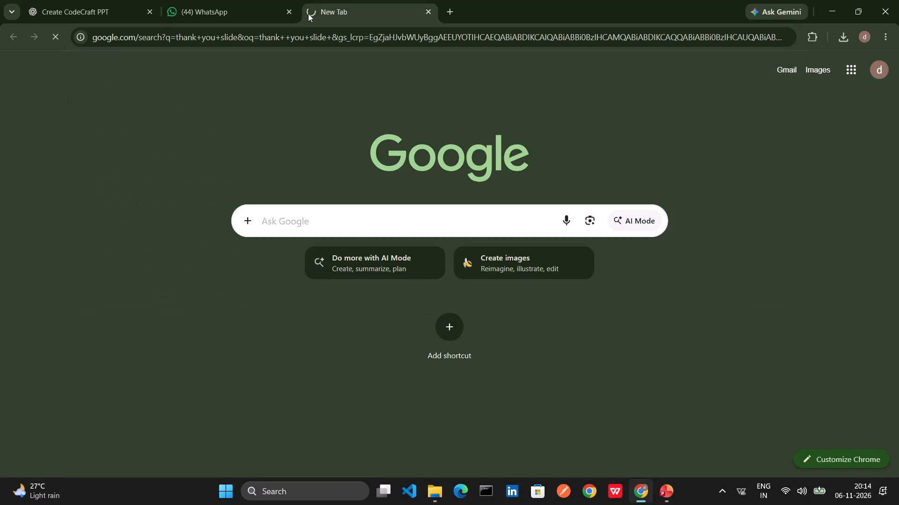
scroll(237, 282, down, 2)
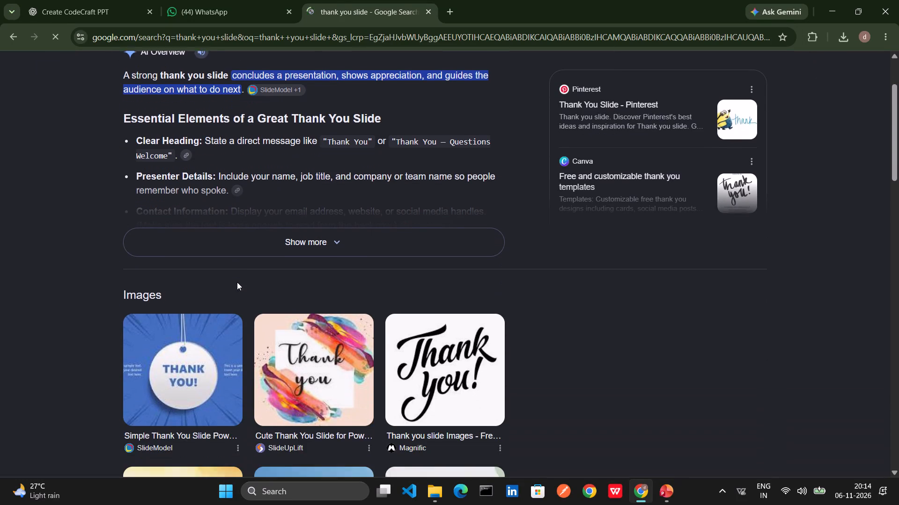
scroll(237, 282, up, 4)
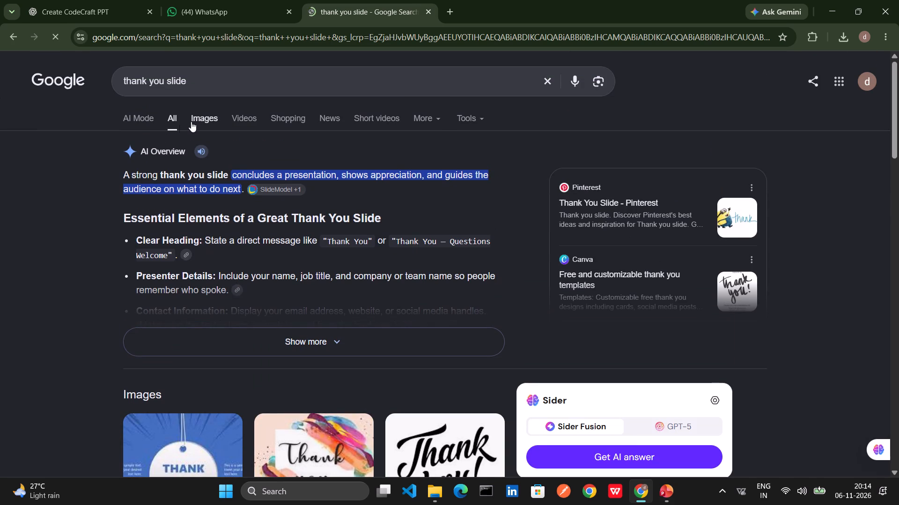
click(194, 121)
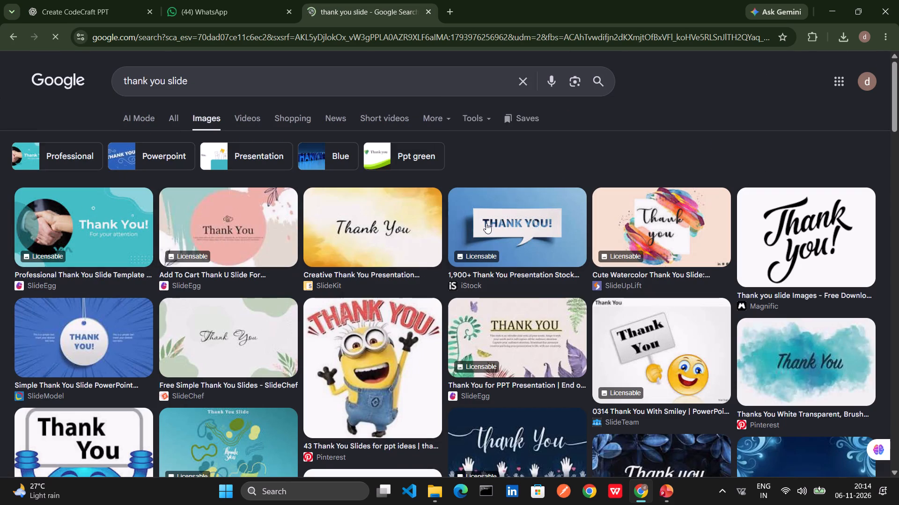
click(518, 224)
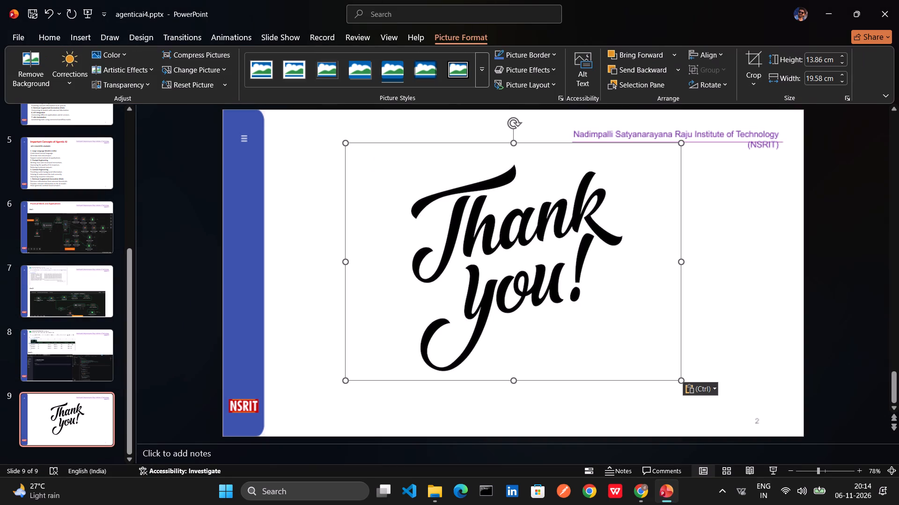
drag(507, 201, 485, 224)
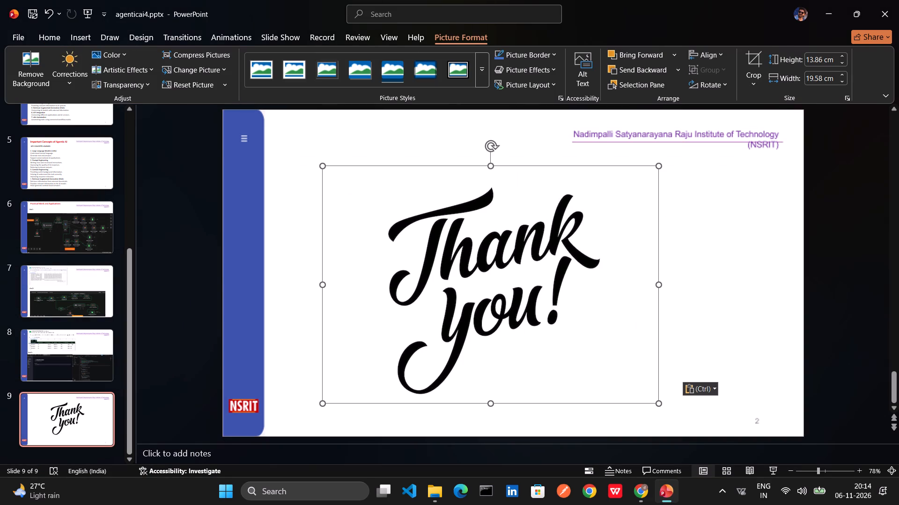
drag(659, 284, 683, 282)
click(738, 238)
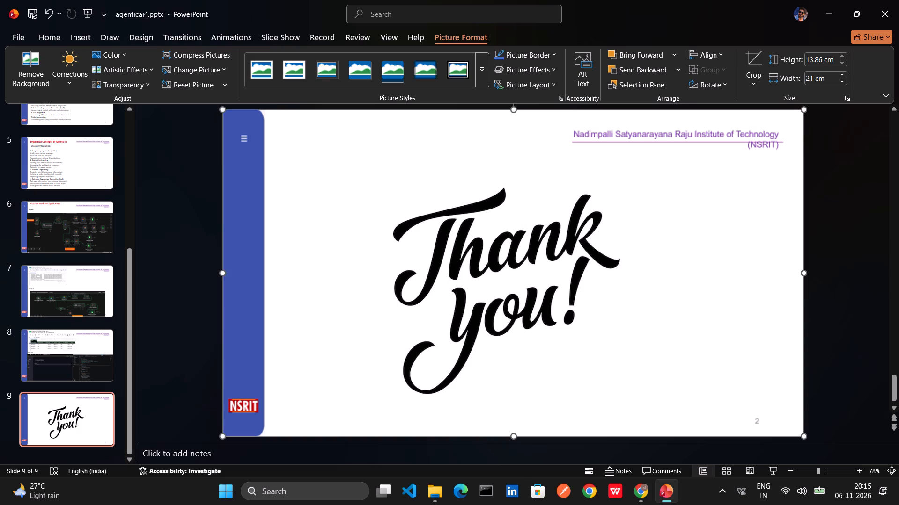
Begin saving a copy of the presentation to the Documents folder on this PC, clearing the suggested file name.
scroll(103, 243, up, 4)
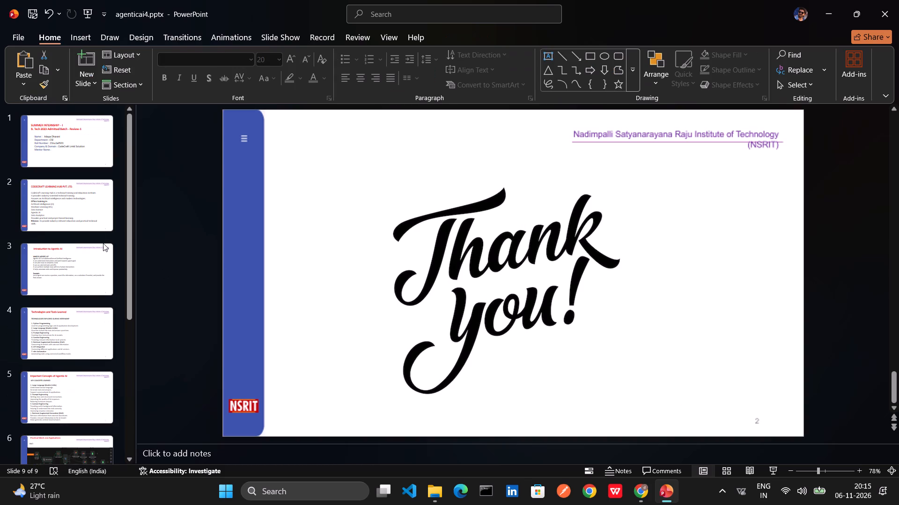
drag(16, 47, 17, 38)
click(17, 38)
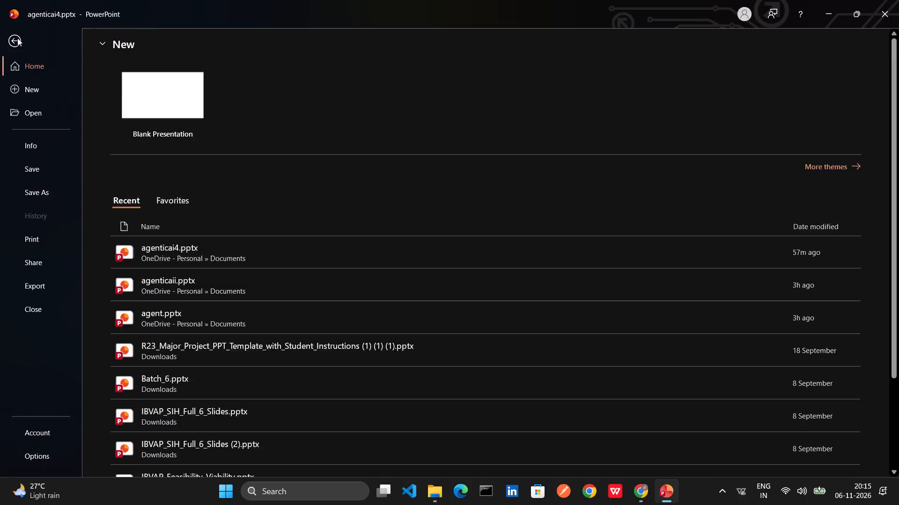
click(40, 191)
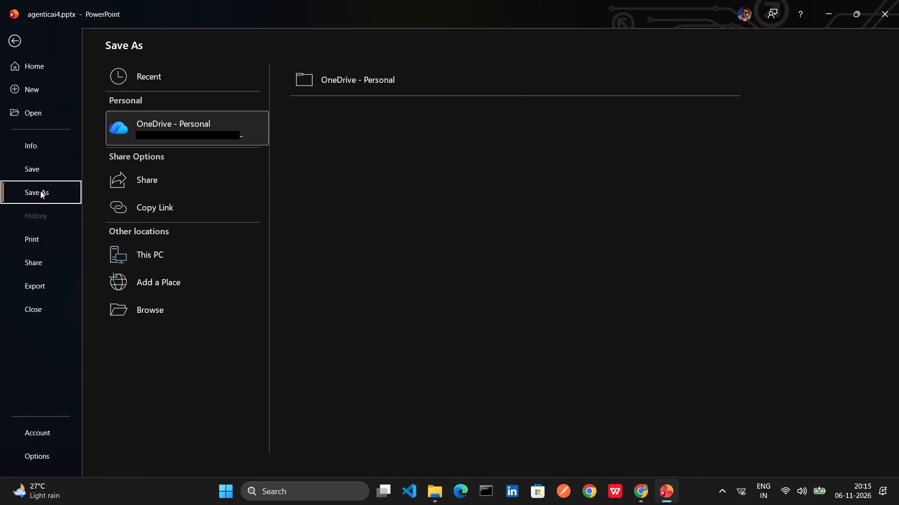
click(150, 254)
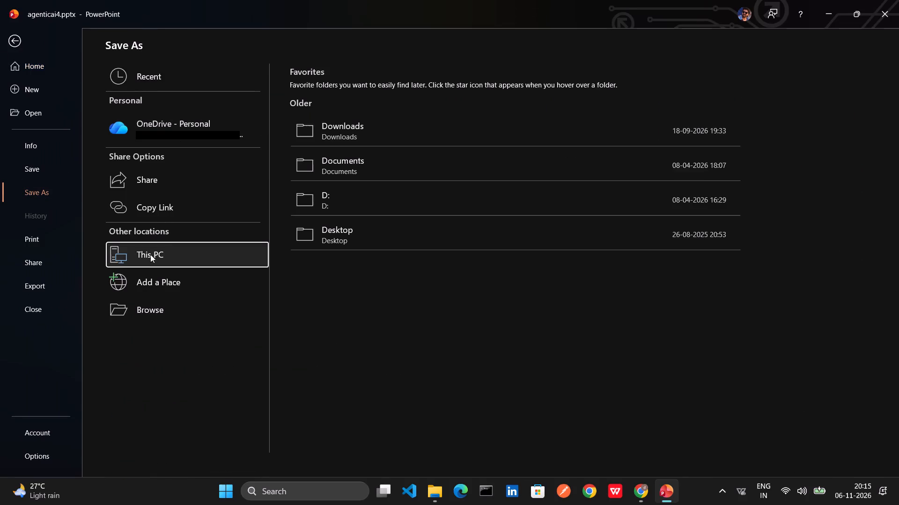
click(342, 165)
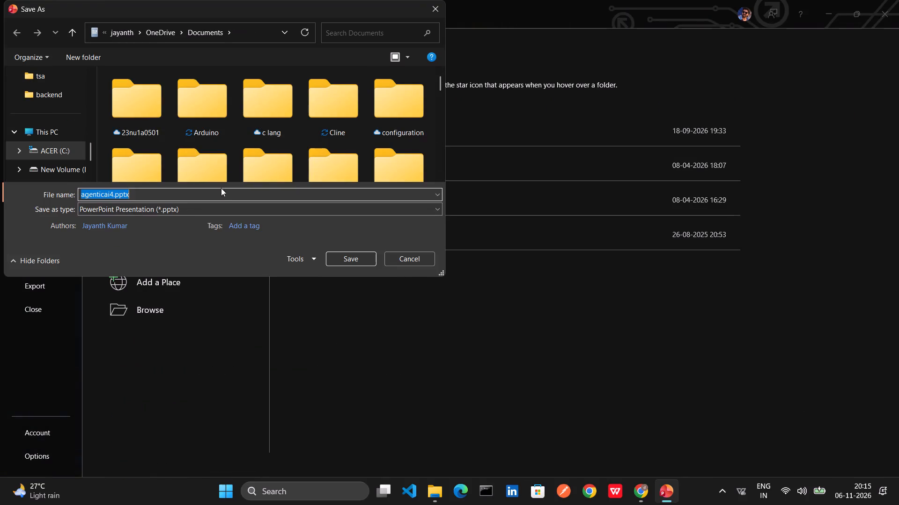
key(BackSpace)
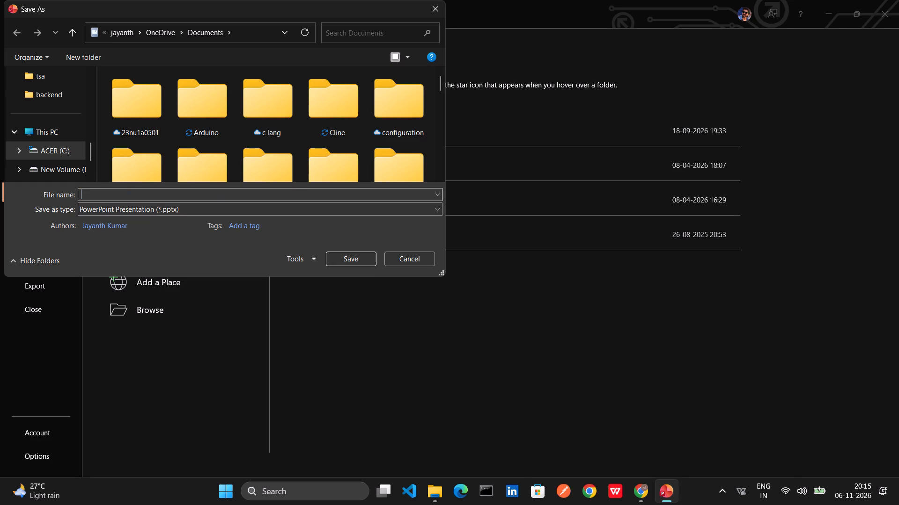
Save the presentation to New Volume (D:) as a PowerPoint Presentation named internship.
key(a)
key(BackSpace)
scroll(39, 115, up, 4)
scroll(39, 115, down, 2)
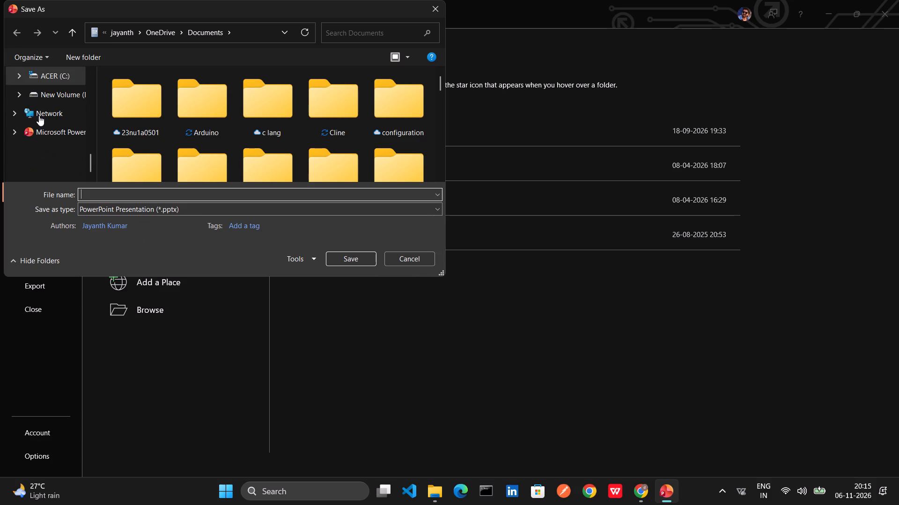
click(66, 92)
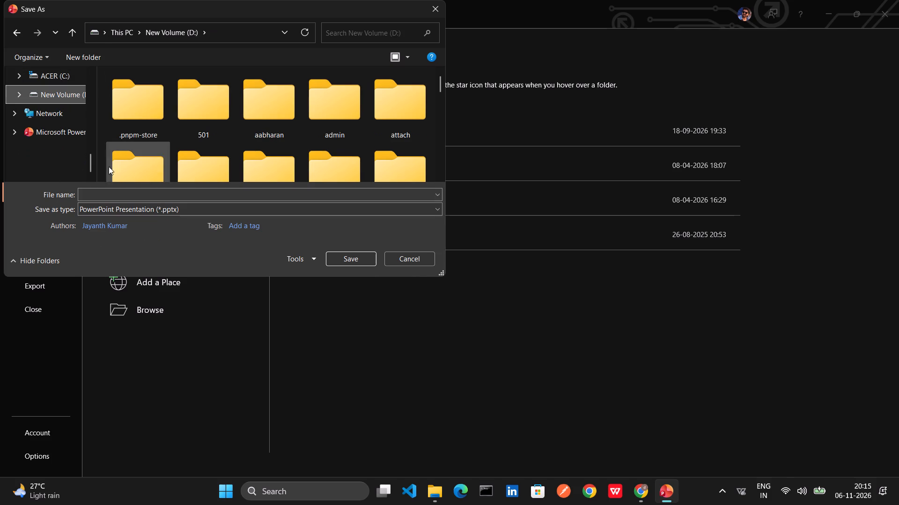
click(98, 195)
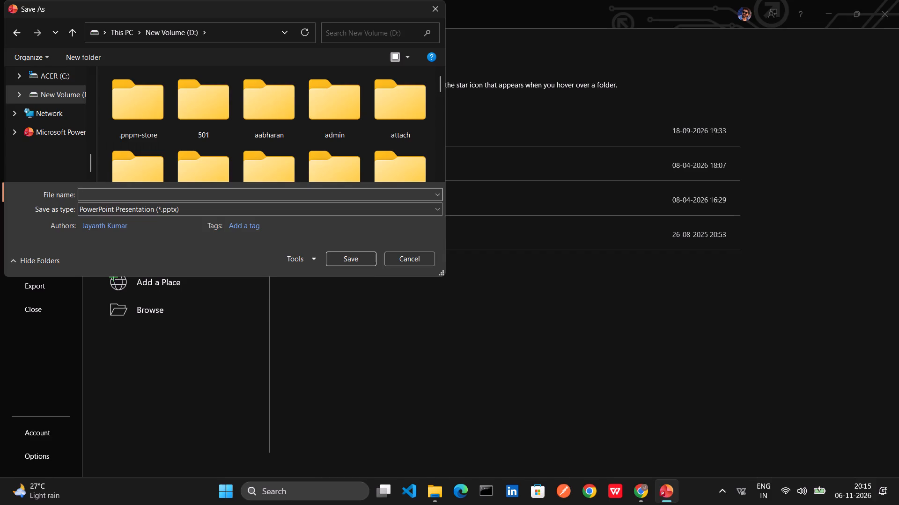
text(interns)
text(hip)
click(347, 257)
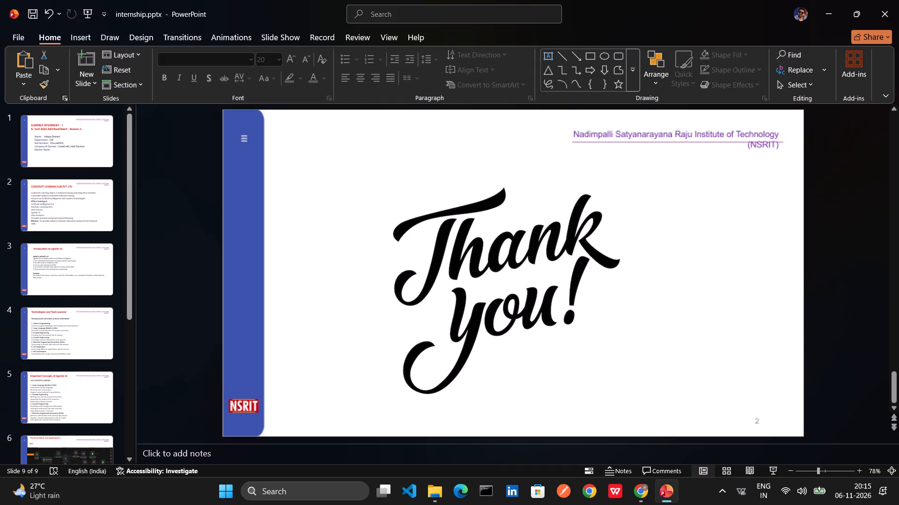
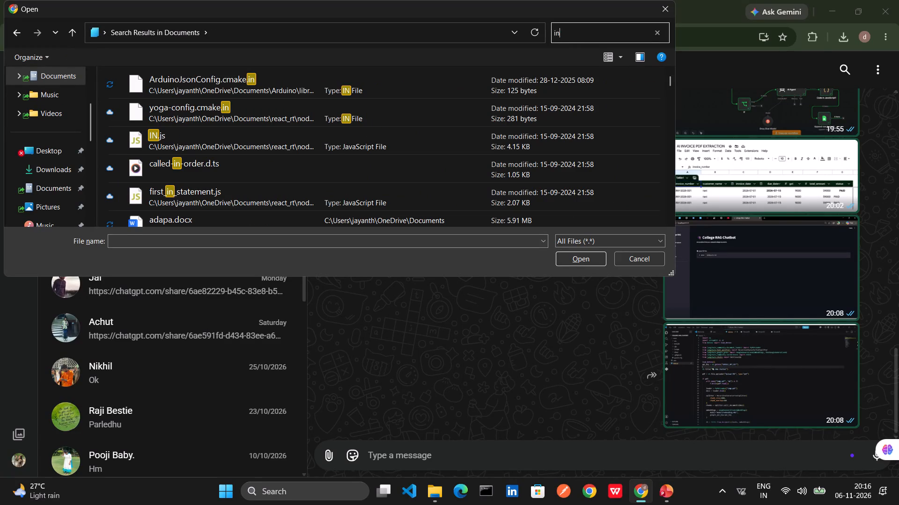
Search the Documents folder for "internshi" to find the internship presentation file to attach to the chat.
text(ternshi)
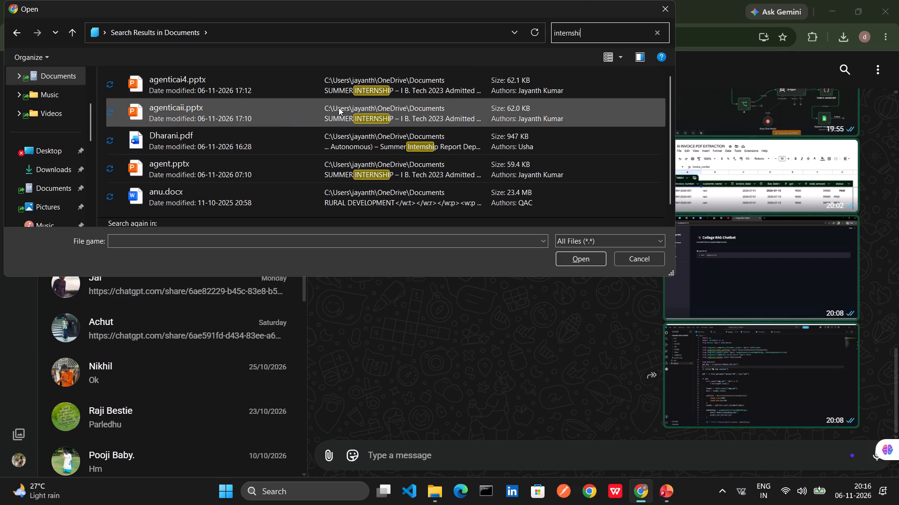
Locate the internship presentation to attach to the chat, searching Documents for "internship" and New Volume (D:) for "internsh".
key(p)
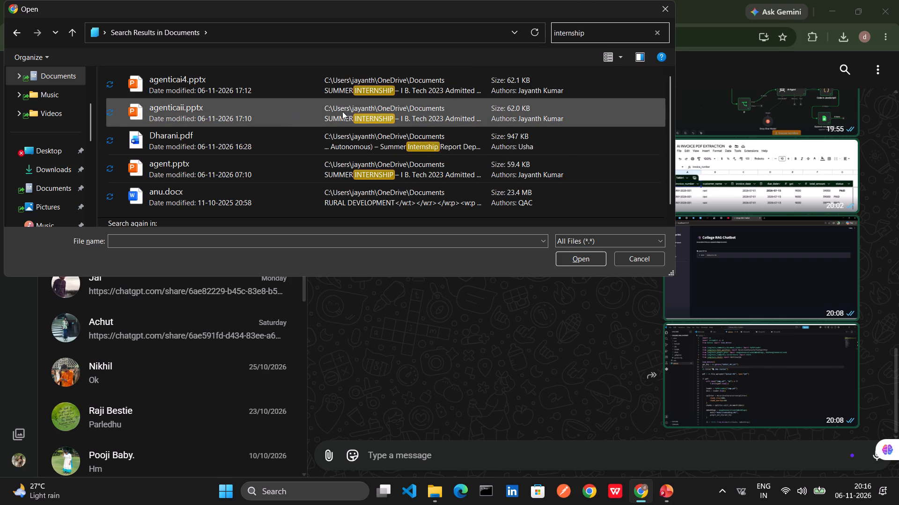
scroll(49, 166, down, 3)
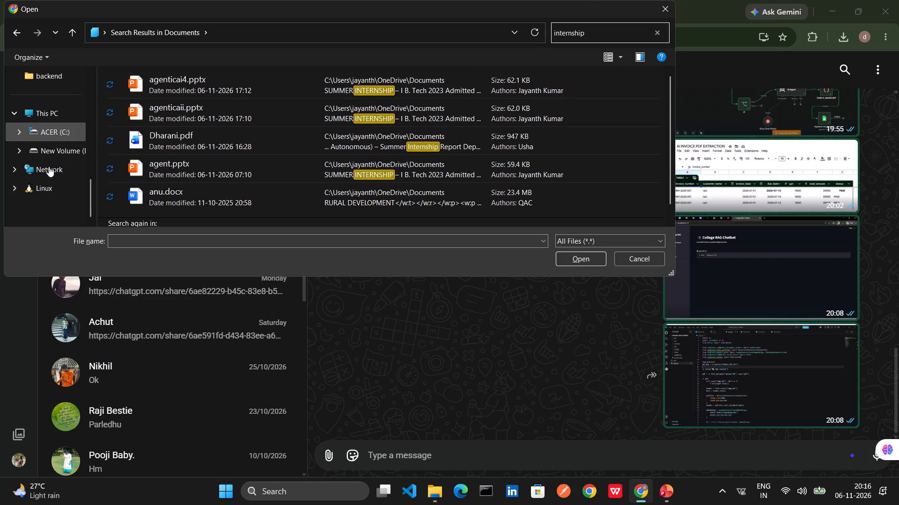
click(61, 147)
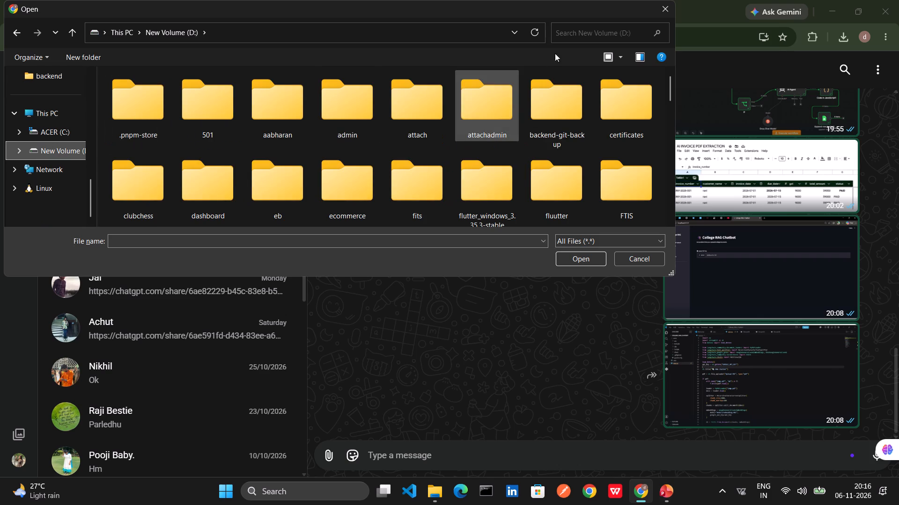
click(563, 32)
text(interns)
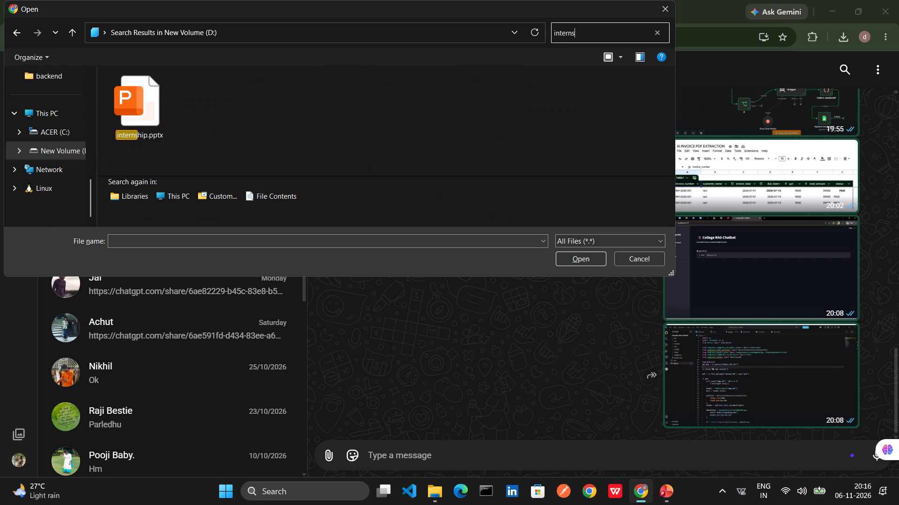
key(h)
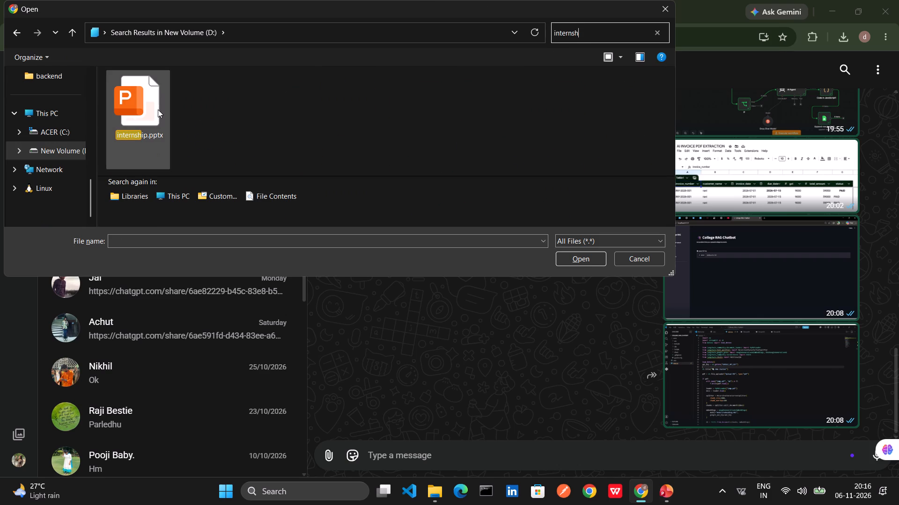
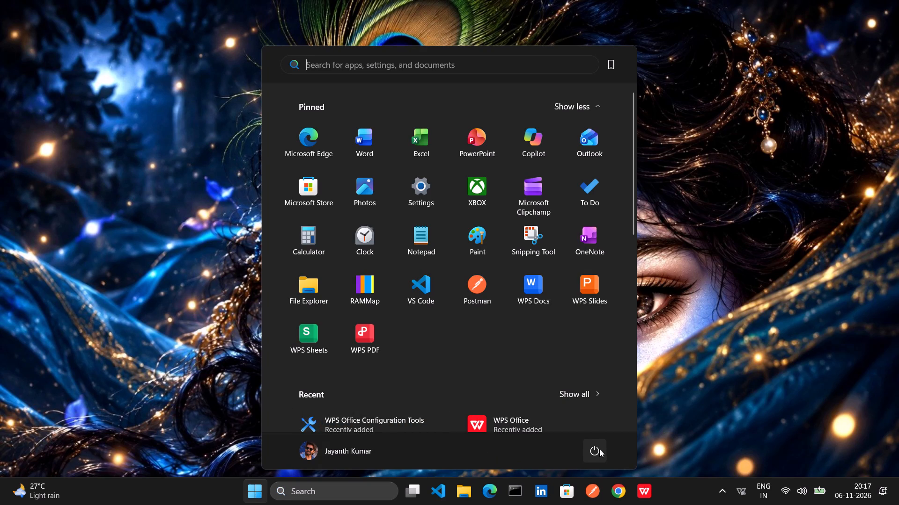
Open the computer's power options.
click(597, 450)
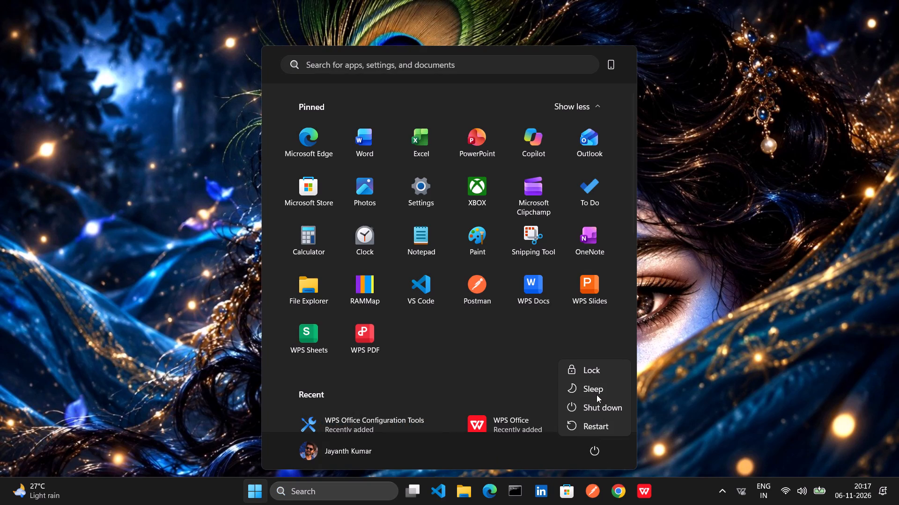